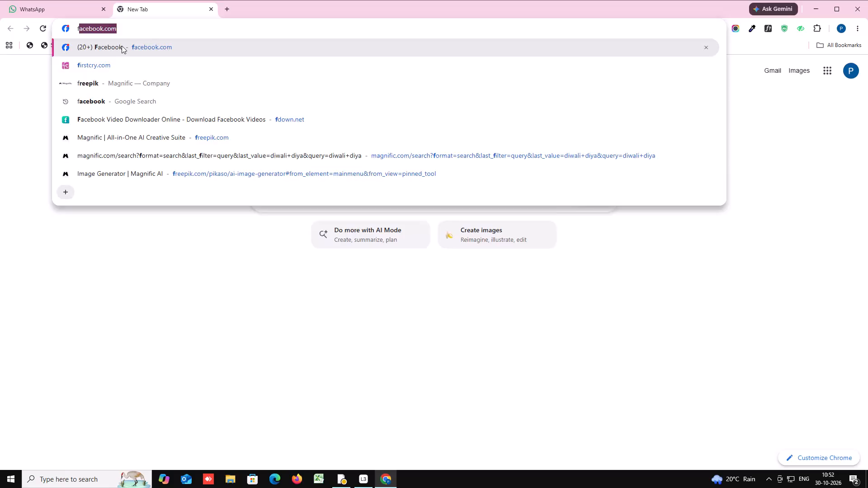
# Open facebook.com in the empty browser tab next to WhatsApp.
pyautogui.click(122, 46)
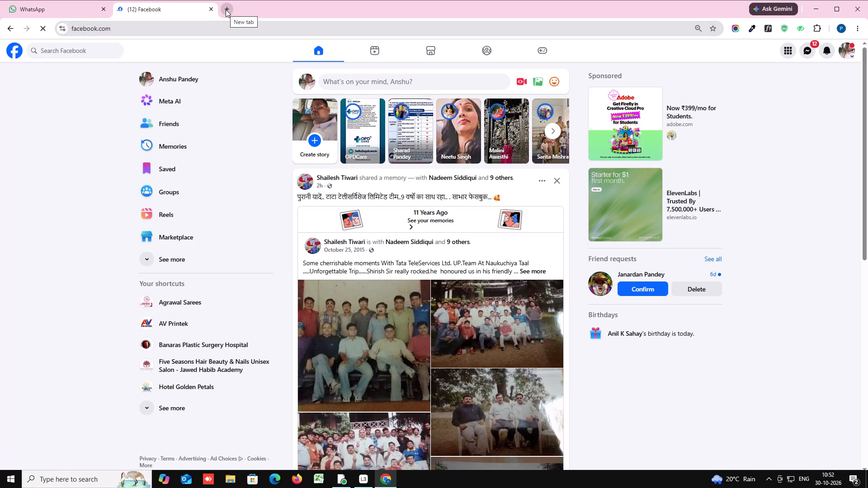
# Open the suggested Ads Manager ads page in a new browser tab and switch it to the campaigns list.
pyautogui.click(226, 9)
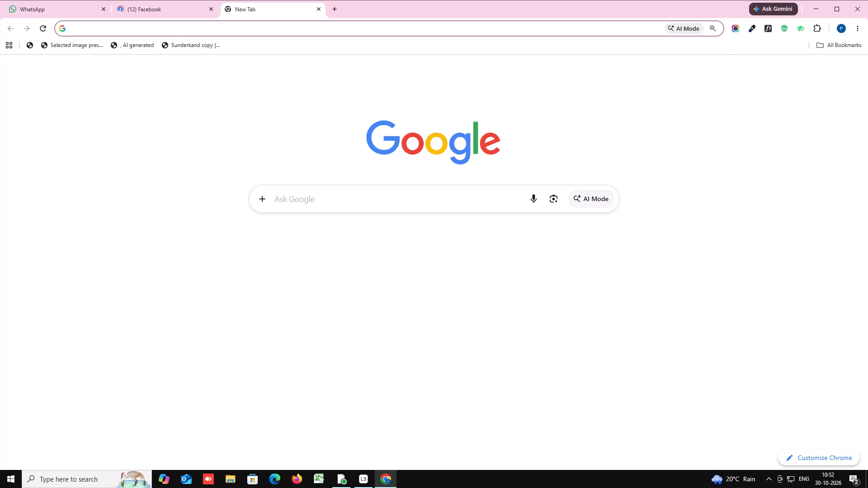
pyautogui.click(204, 30)
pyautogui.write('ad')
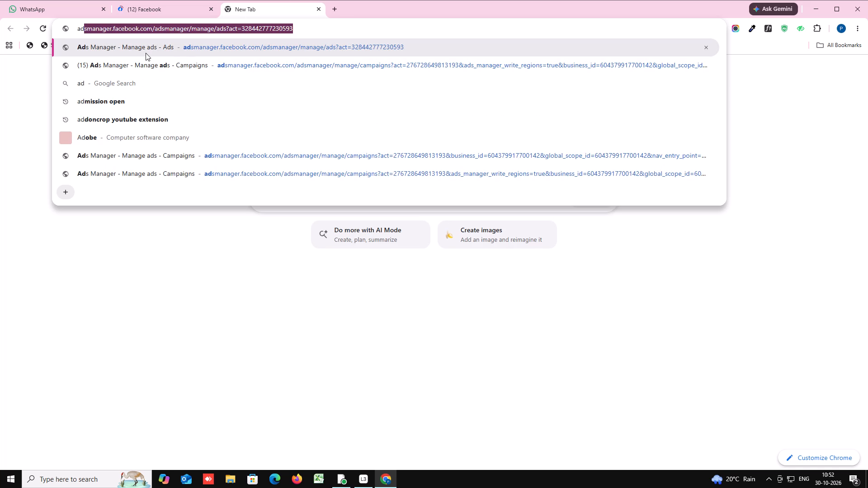
pyautogui.click(143, 50)
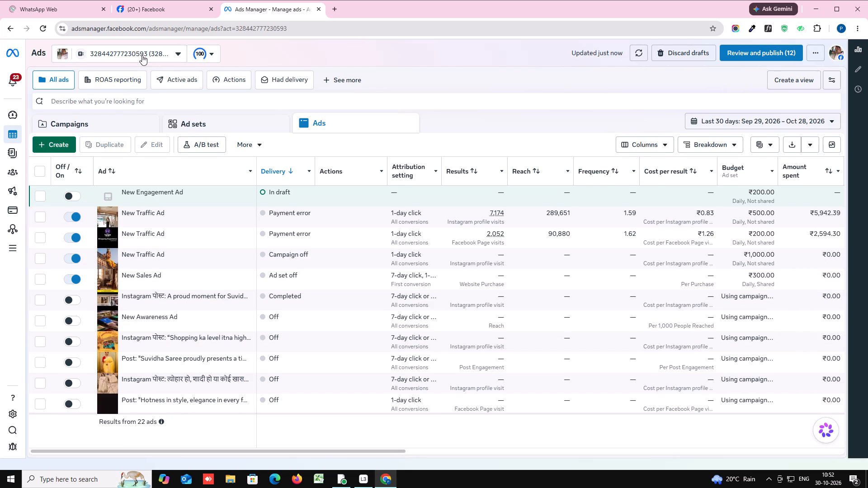
pyautogui.click(108, 150)
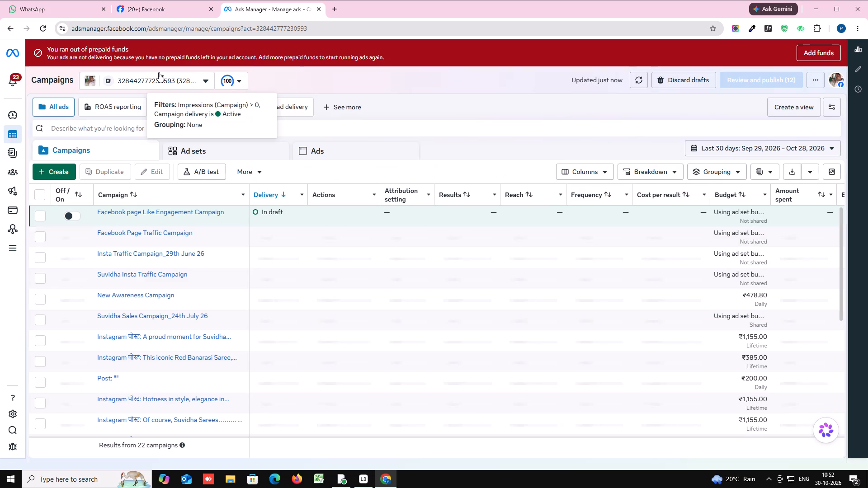
# Open the ad account selection and choose the Enlarge Media business portfolio that has 3 ad accounts.
pyautogui.click(157, 79)
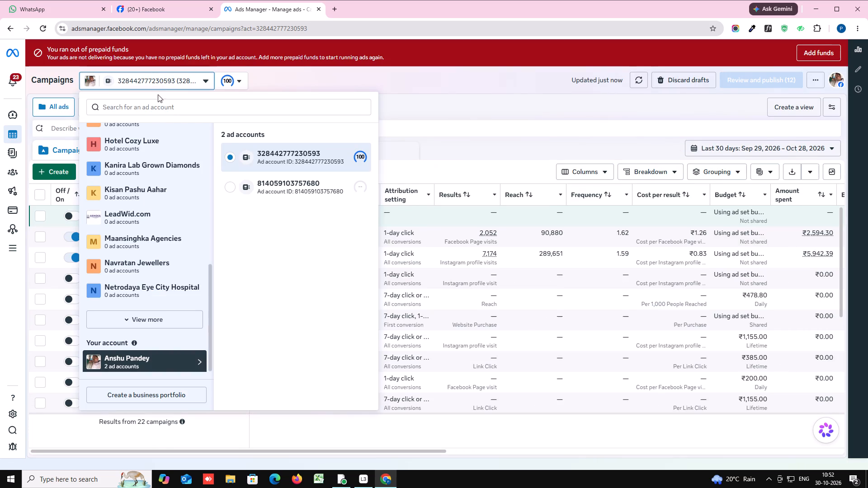
pyautogui.scroll(18, 148, 215)
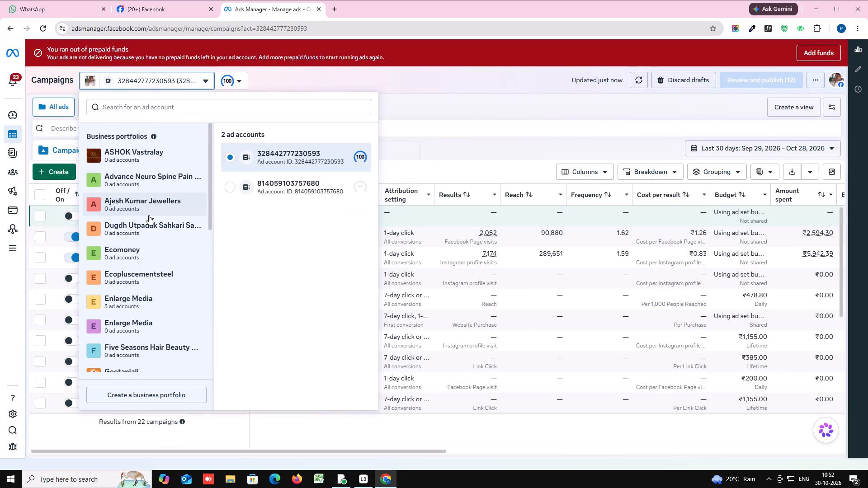
pyautogui.scroll(-1, 149, 215)
pyautogui.click(149, 254)
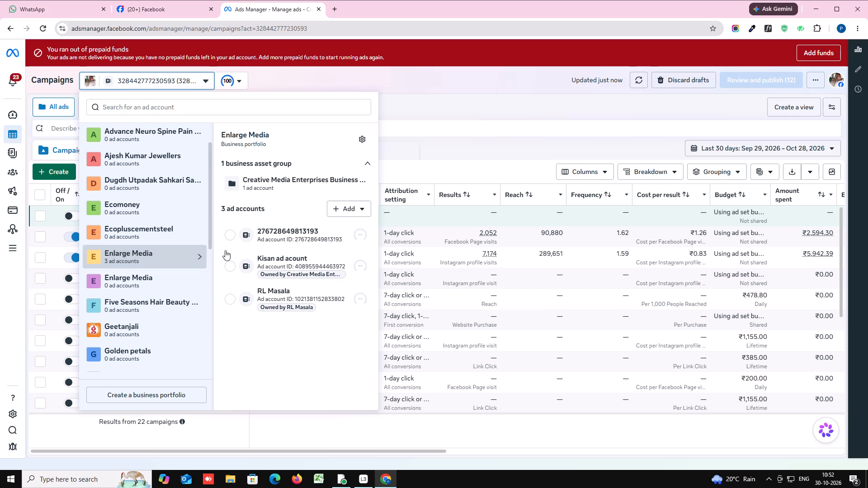
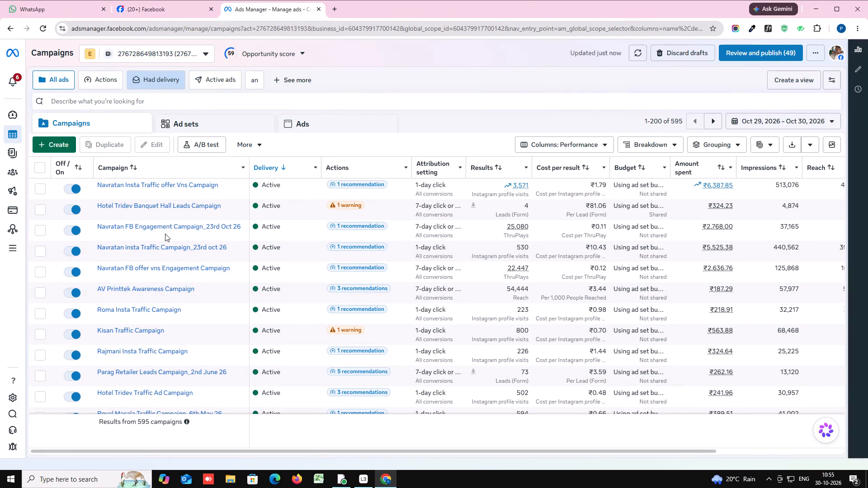
# Select the Hotel Tridev Banquet Hall Leads Campaign and its Hotel Tridev Banquet Hall Leads Ad Set, and open that ad set's ads.
pyautogui.click(40, 211)
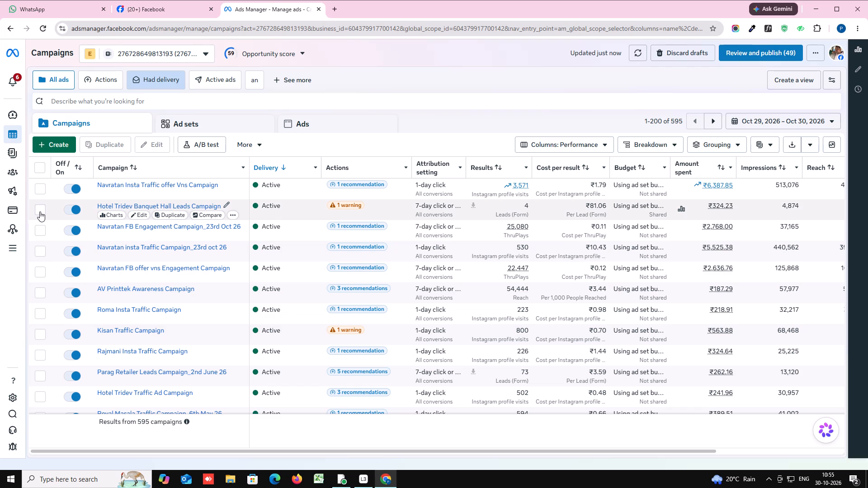
pyautogui.click(243, 122)
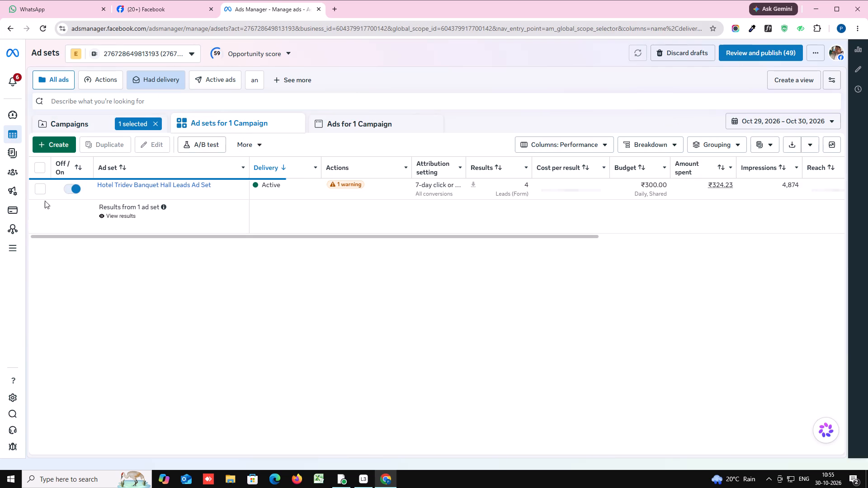
pyautogui.click(39, 192)
pyautogui.click(357, 120)
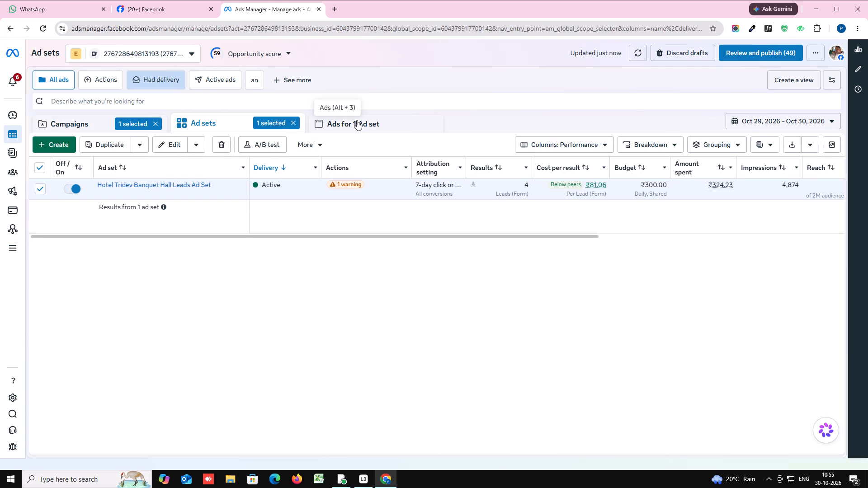
# Find the active New Leads Ad below the draft ads and request the download of its form leads.
pyautogui.scroll(-1, 320, 271)
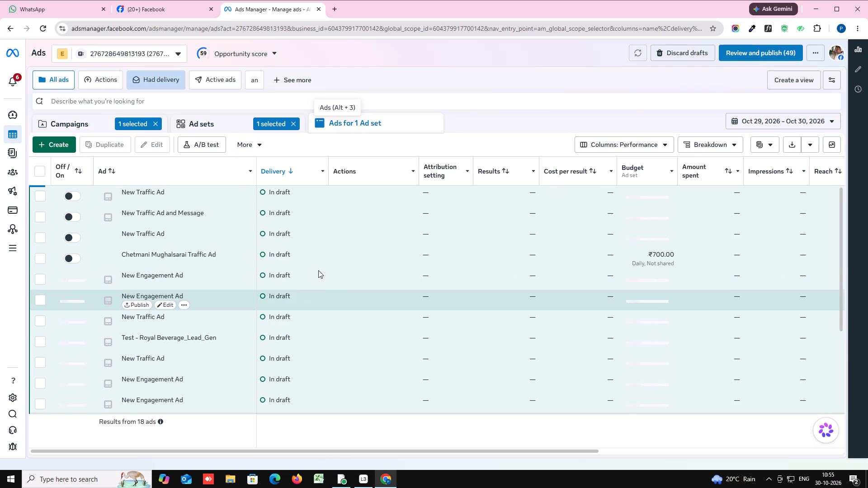
pyautogui.scroll(-9, 318, 270)
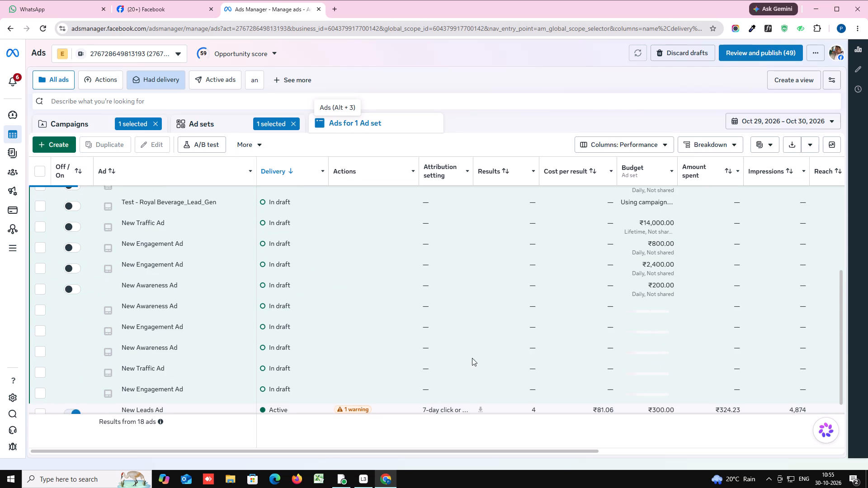
pyautogui.scroll(-3, 420, 305)
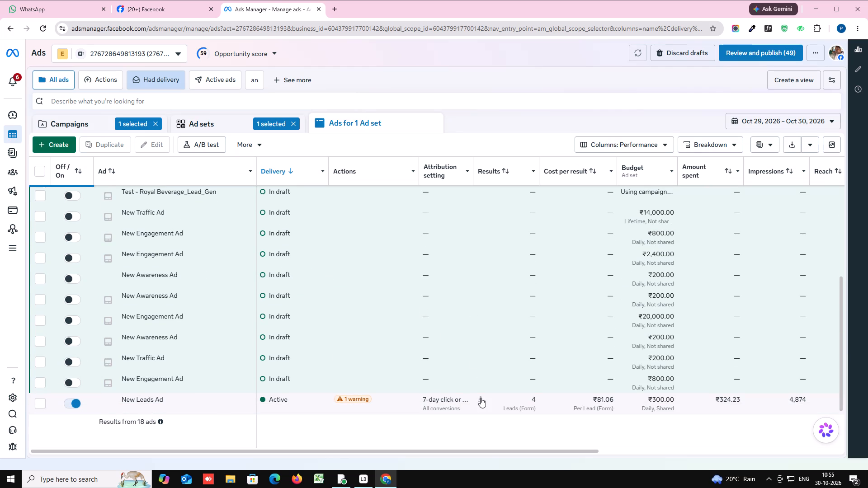
pyautogui.click(481, 398)
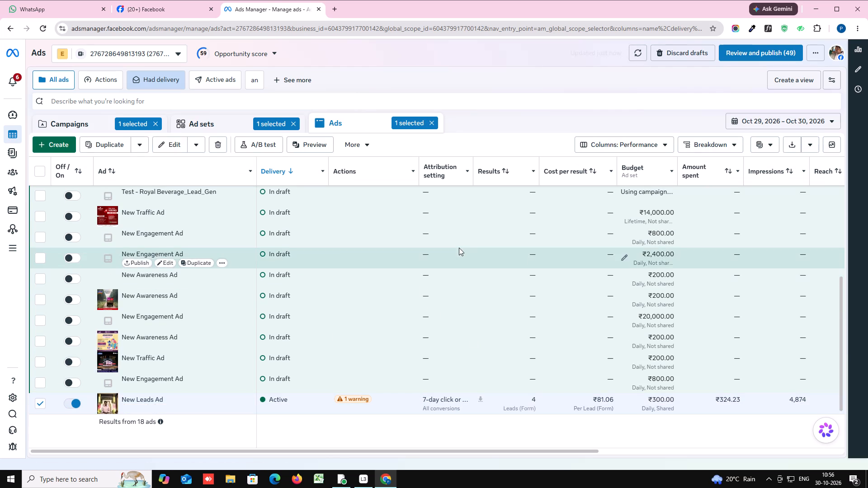
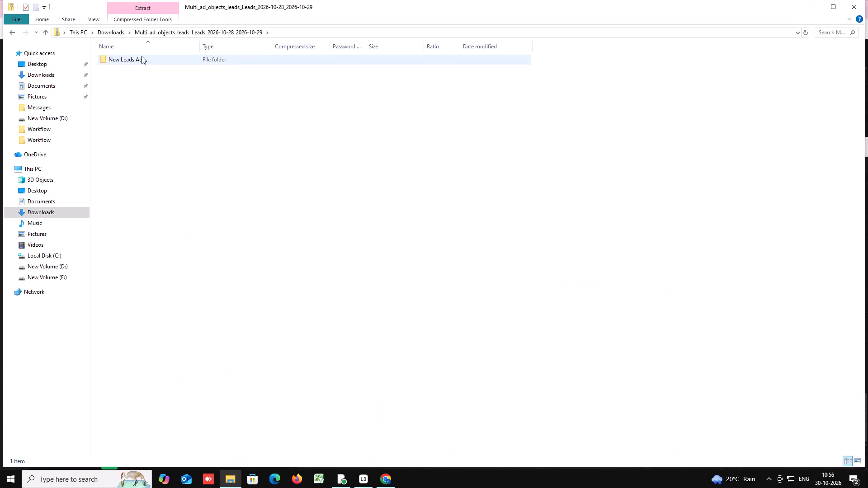
# Open the leads CSV file from the New Leads Ad folder inside the downloaded archive.
pyautogui.doubleClick(141, 56)
pyautogui.doubleClick(139, 63)
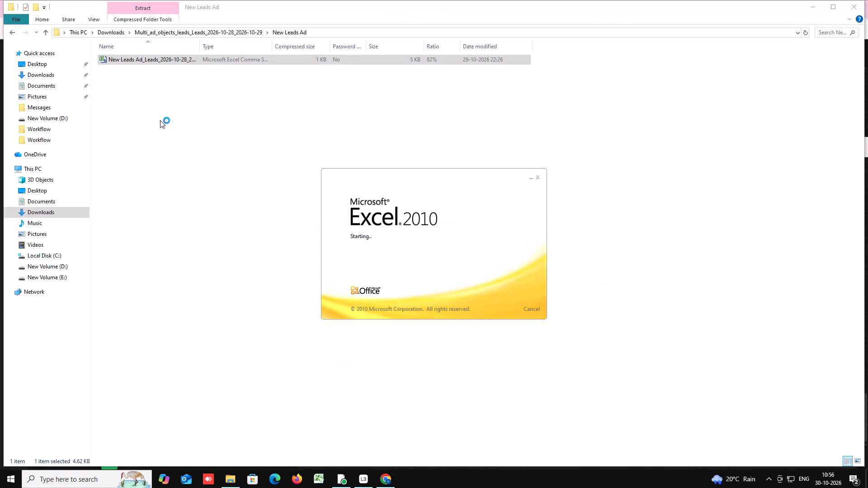
# Widen the created_time column and delete the entire row 5, the lead created on 2026-10-29.
pyautogui.moveTo(73, 150); pyautogui.dragTo(97, 154)
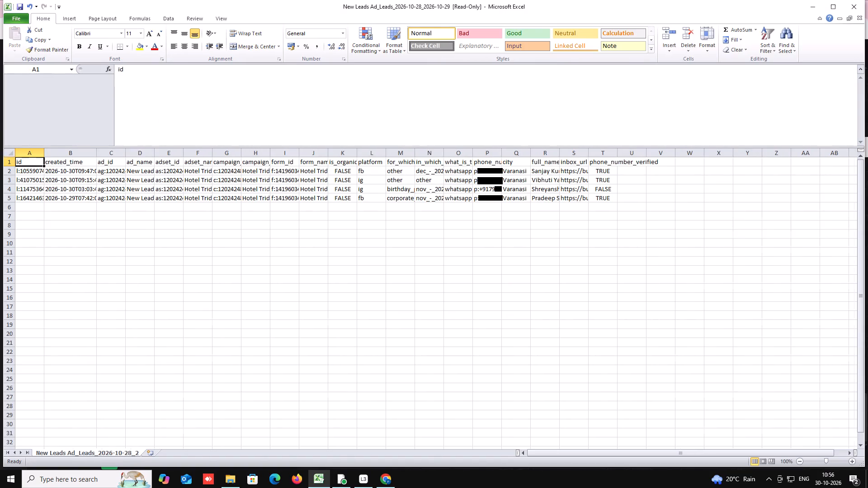
pyautogui.click(91, 226)
pyautogui.click(83, 201)
pyautogui.rightClick(83, 201)
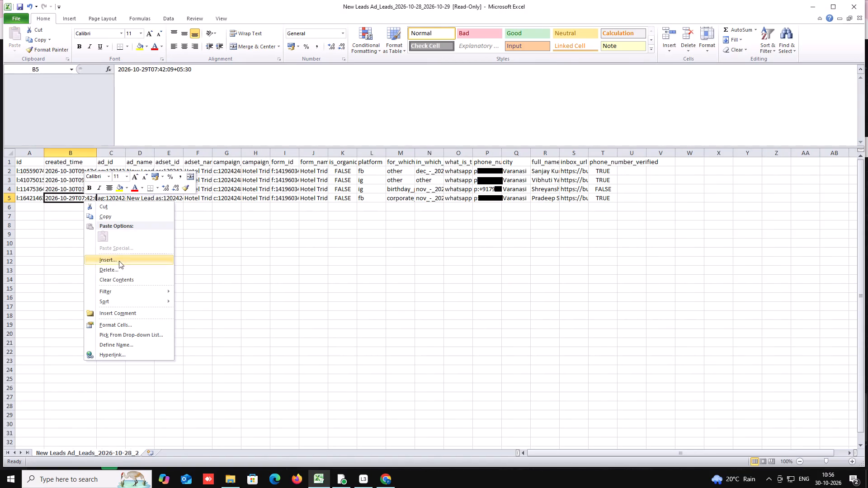
pyautogui.click(119, 265)
pyautogui.click(86, 264)
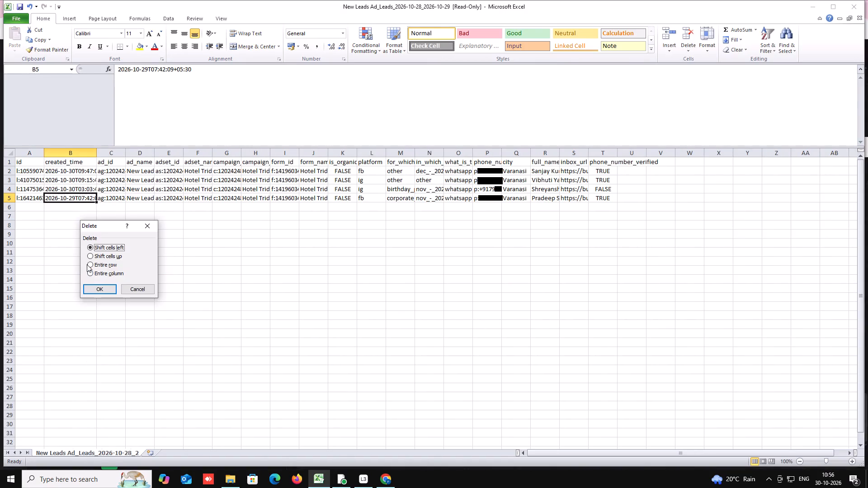
pyautogui.click(90, 264)
pyautogui.click(97, 288)
pyautogui.click(170, 272)
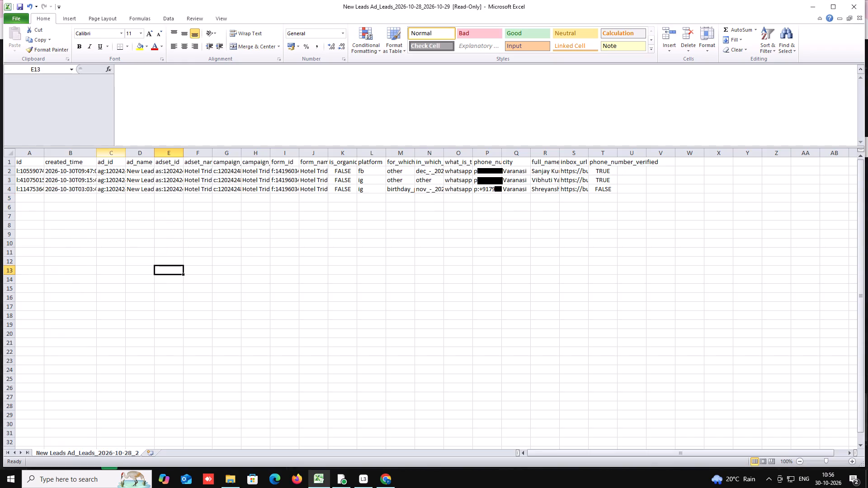
# Delete the columns from ad_id through is_organic.
pyautogui.moveTo(107, 155); pyautogui.dragTo(328, 187)
pyautogui.rightClick(251, 227)
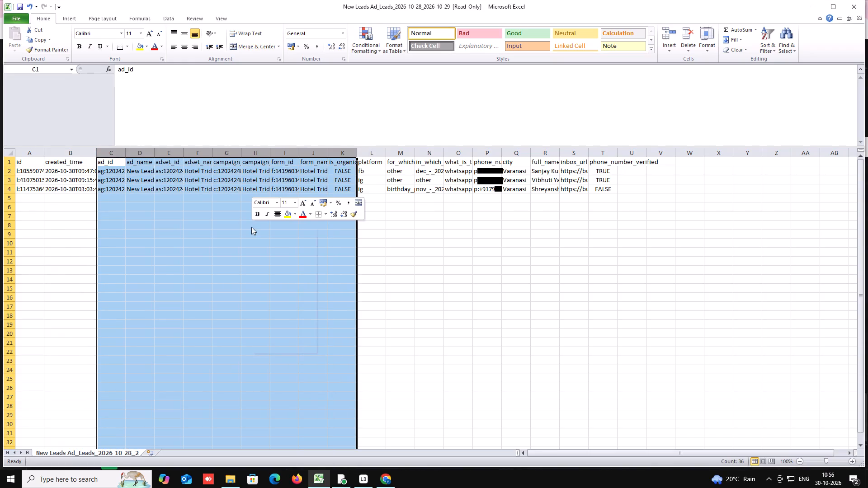
pyautogui.click(268, 292)
pyautogui.click(354, 271)
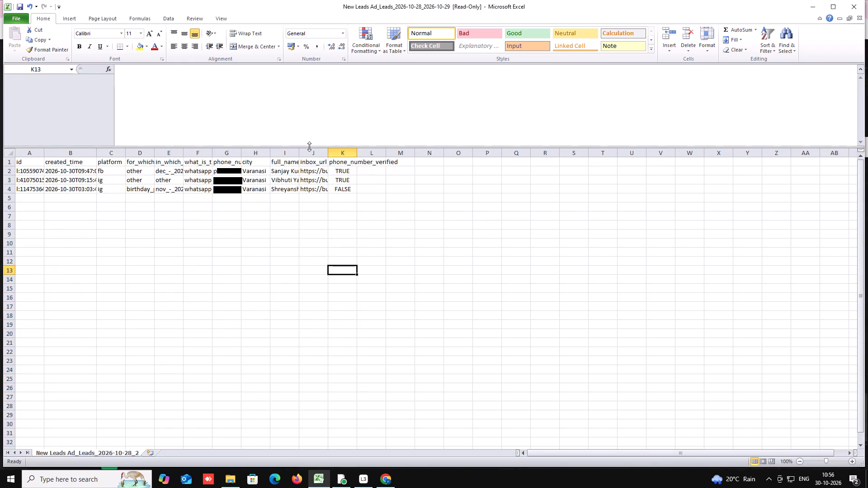
# Delete the inbox_url and phone_number_verified columns.
pyautogui.moveTo(309, 146); pyautogui.dragTo(344, 164)
pyautogui.moveTo(326, 163); pyautogui.dragTo(326, 149)
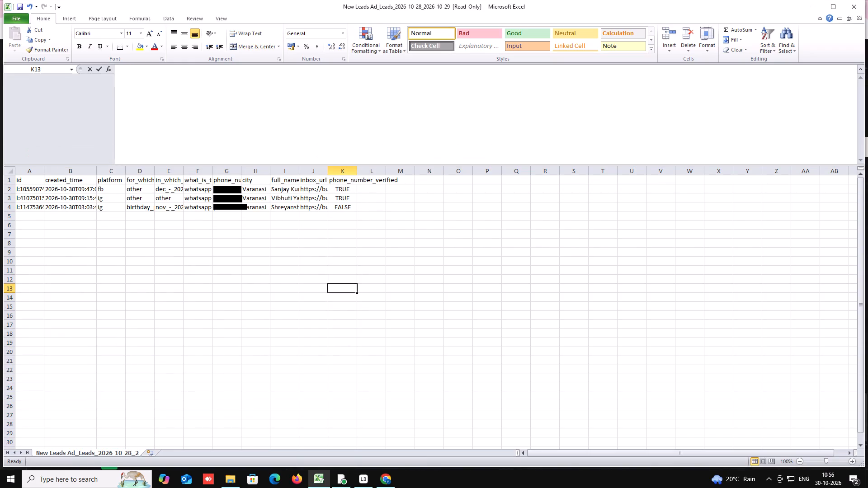
pyautogui.moveTo(310, 173); pyautogui.dragTo(343, 181)
pyautogui.rightClick(341, 207)
pyautogui.click(368, 274)
pyautogui.click(381, 272)
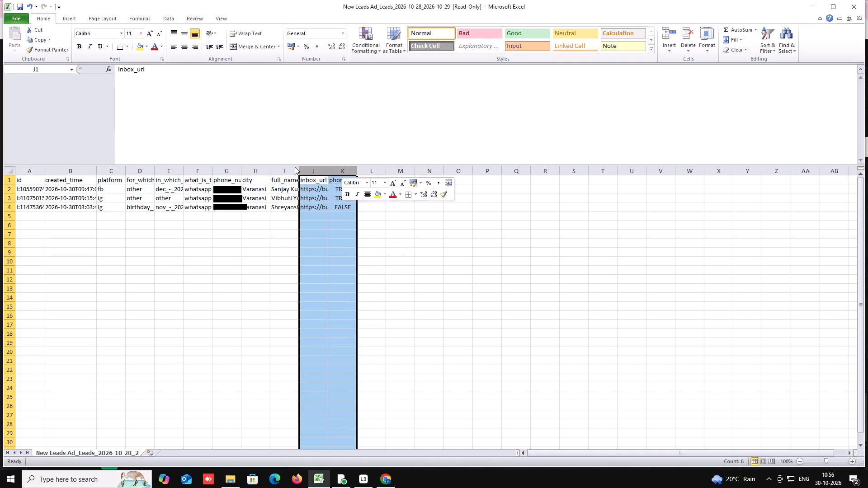
# Widen columns E to I, from the booking month question through full_name.
pyautogui.moveTo(290, 161); pyautogui.dragTo(288, 146)
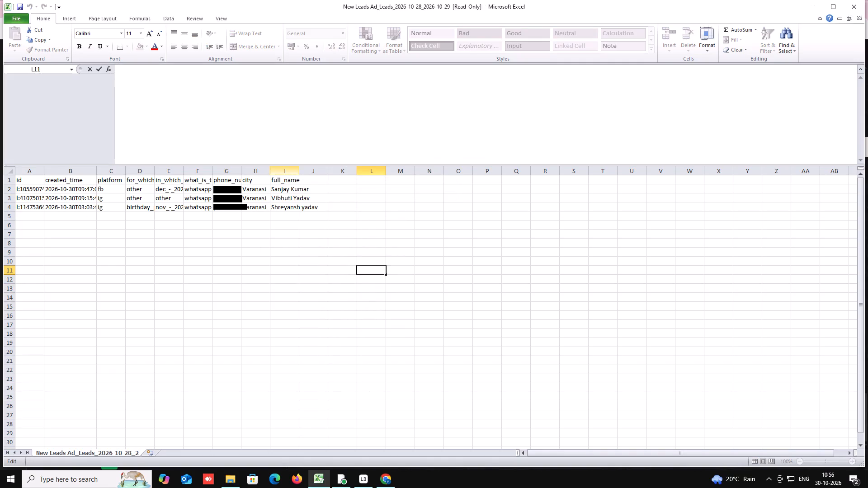
pyautogui.moveTo(293, 166); pyautogui.dragTo(291, 133)
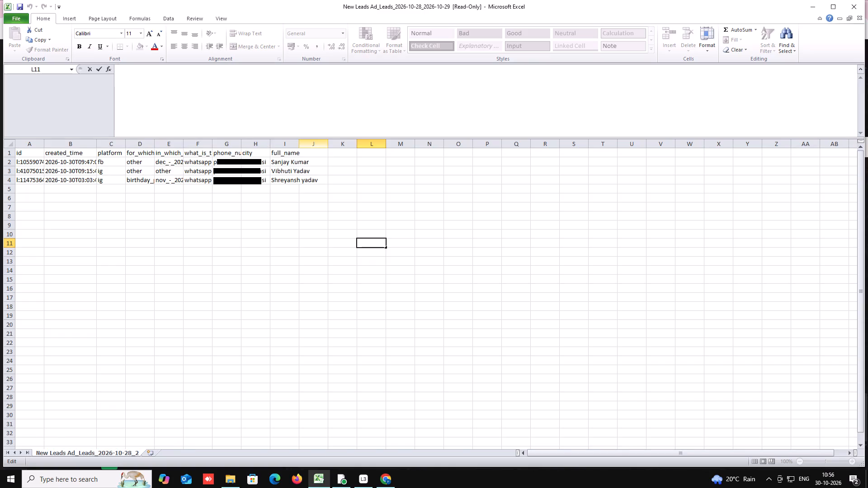
pyautogui.click(419, 189)
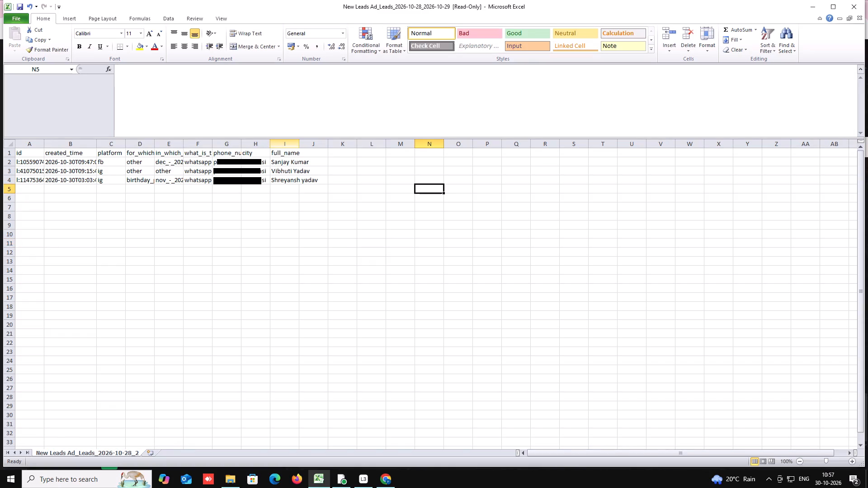
pyautogui.moveTo(300, 145); pyautogui.dragTo(342, 143)
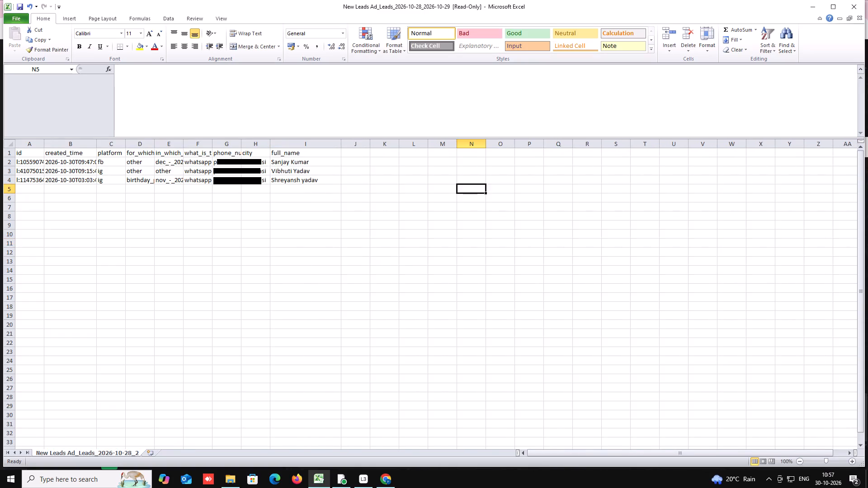
pyautogui.moveTo(269, 143); pyautogui.dragTo(303, 144)
pyautogui.moveTo(241, 147); pyautogui.dragTo(283, 147)
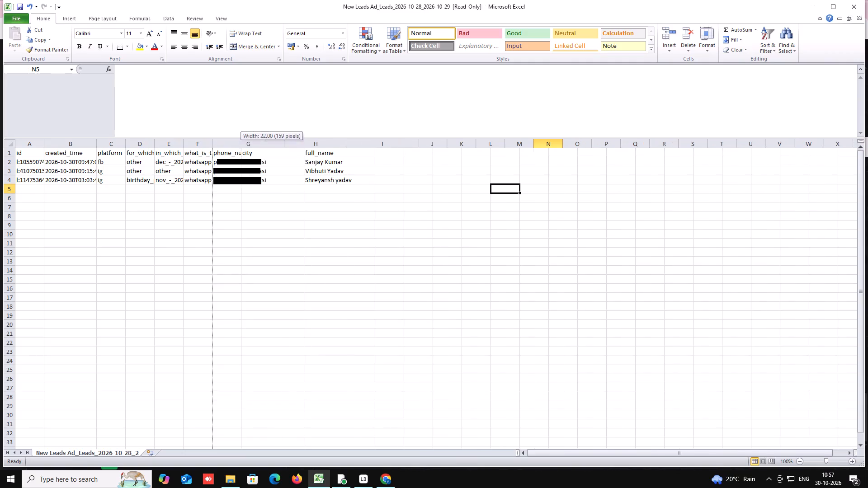
pyautogui.moveTo(283, 147); pyautogui.dragTo(284, 146)
pyautogui.moveTo(212, 143); pyautogui.dragTo(260, 144)
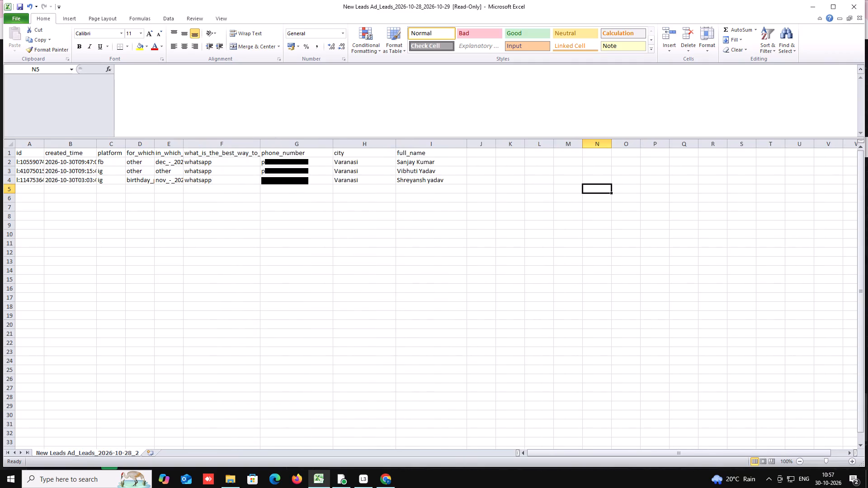
pyautogui.moveTo(184, 142); pyautogui.dragTo(242, 145)
pyautogui.click(225, 208)
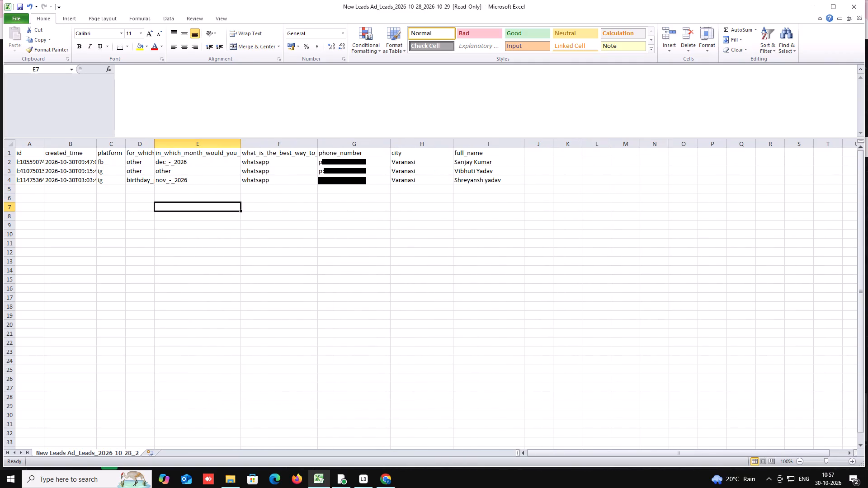
# Replace the id header with Sr No and number the three leads below it 1, 2 and 3.
pyautogui.click(32, 154)
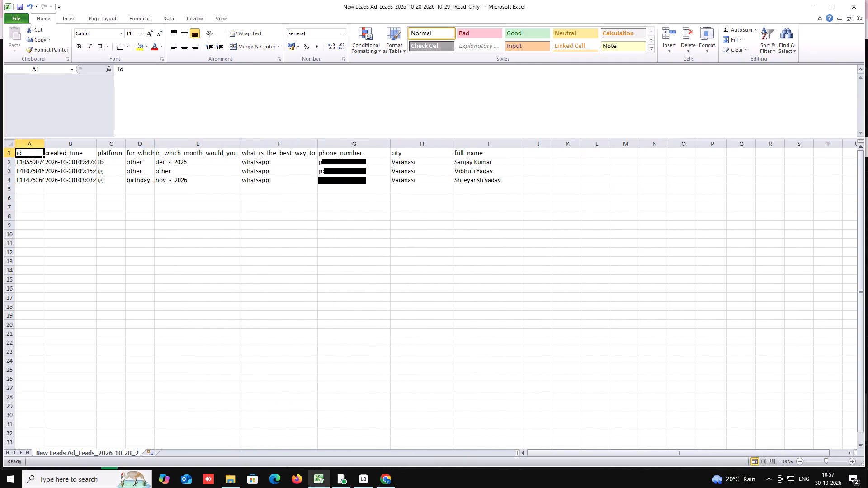
pyautogui.write('Sr')
pyautogui.press('space')
pyautogui.write('No')
pyautogui.click(49, 244)
pyautogui.click(28, 164)
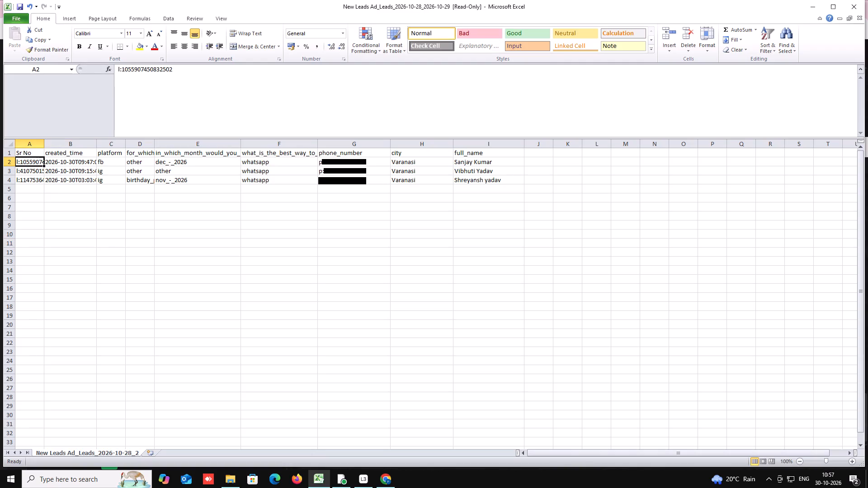
pyautogui.press('1')
pyautogui.click(29, 170)
pyautogui.press('2')
pyautogui.click(24, 183)
pyautogui.press('3')
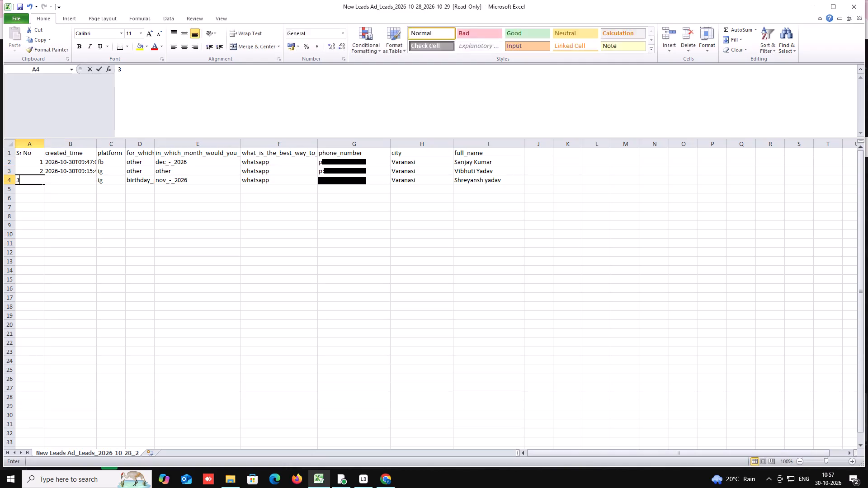
pyautogui.click(29, 206)
# Centre the contents of A1:I5 and apply all borders to the range.
pyautogui.moveTo(23, 153); pyautogui.dragTo(489, 190)
pyautogui.click(183, 45)
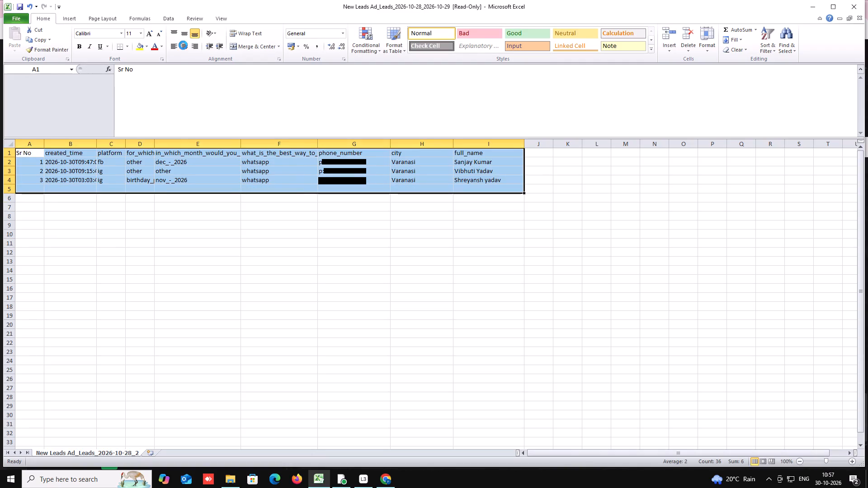
pyautogui.click(126, 46)
pyautogui.click(137, 121)
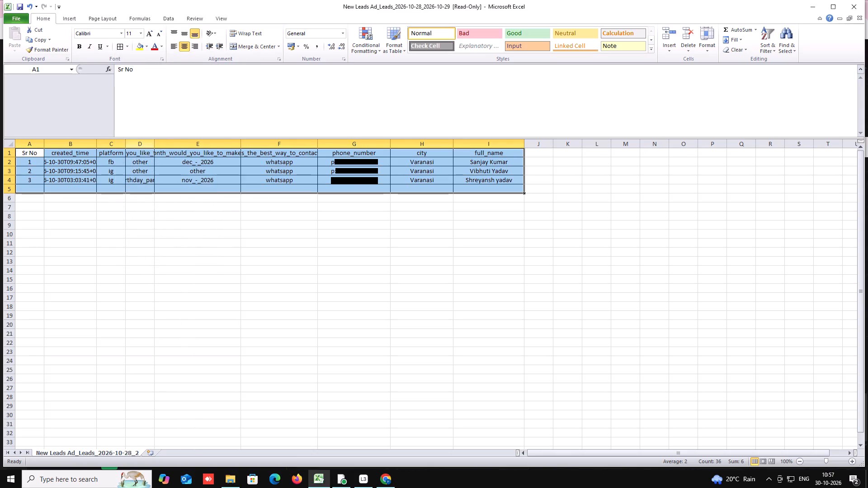
# Widen column D, which holds the booking occasion question.
pyautogui.moveTo(153, 142); pyautogui.dragTo(191, 143)
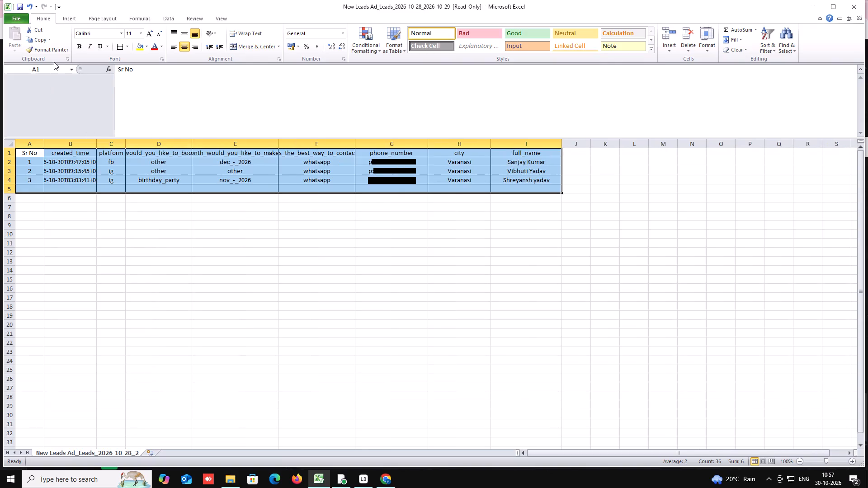
# Save the sheet to Downloads as an Excel Workbook named Hotel Tridev Banquet Hall Leads_30th Oct 26.xlsx.
pyautogui.click(23, 18)
pyautogui.click(29, 45)
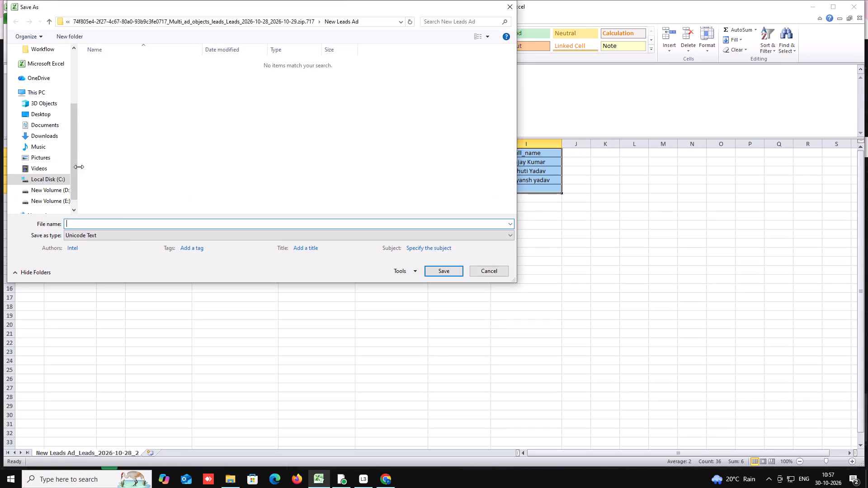
pyautogui.click(58, 131)
pyautogui.click(84, 236)
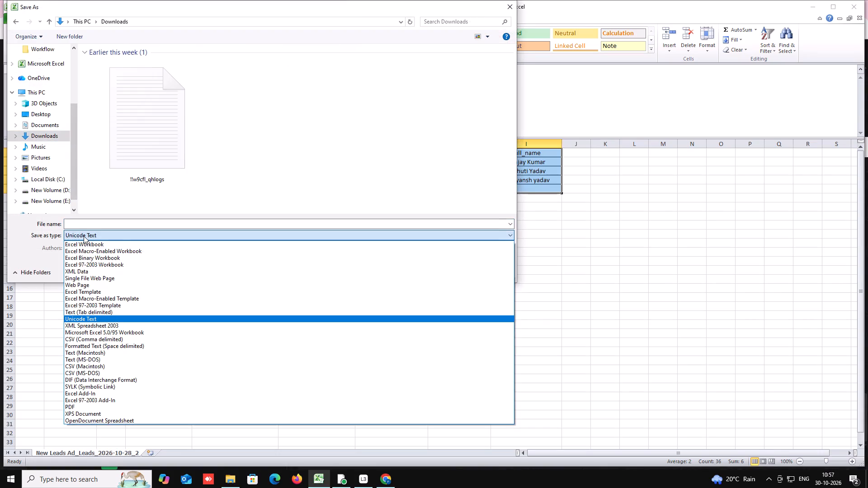
pyautogui.click(88, 244)
pyautogui.click(104, 221)
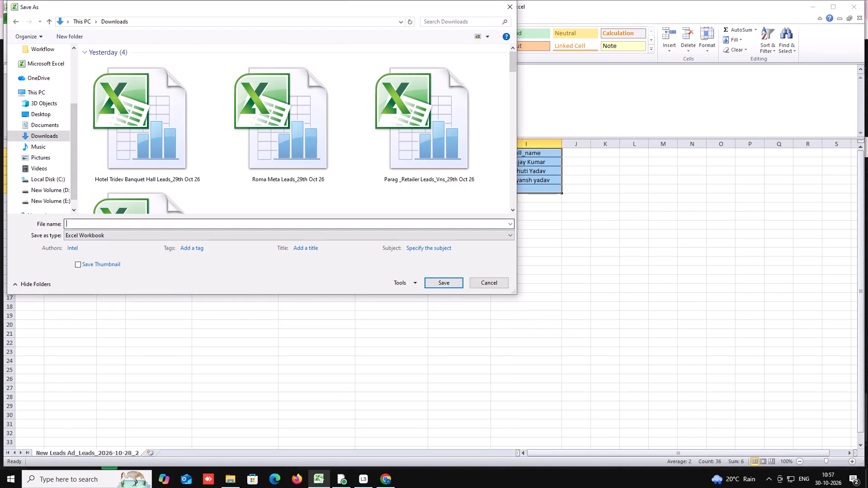
pyautogui.write('Hotel')
pyautogui.press('space')
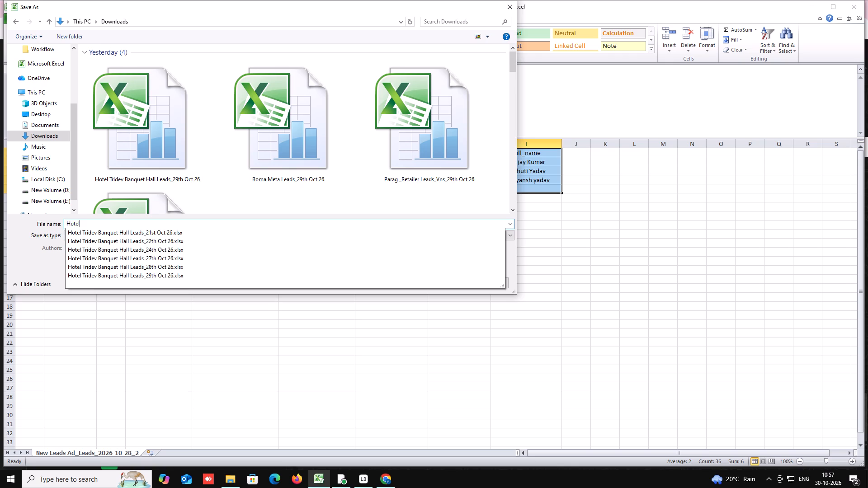
pyautogui.click(151, 272)
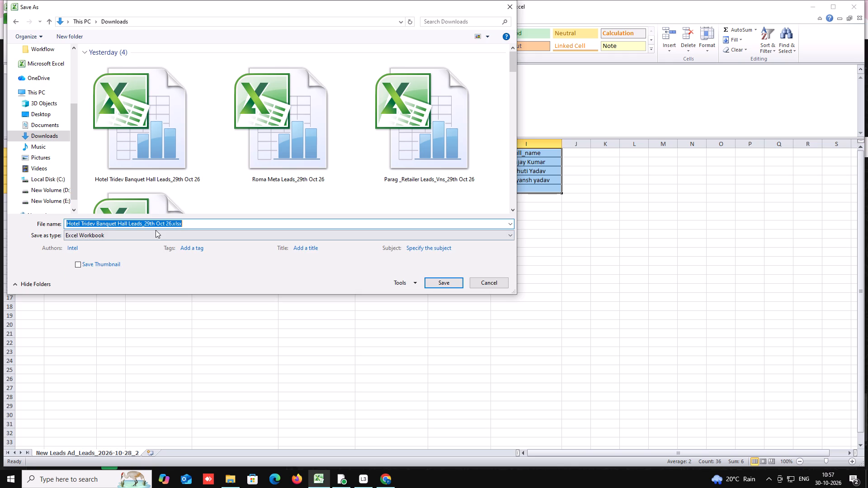
pyautogui.click(148, 224)
pyautogui.click(149, 224)
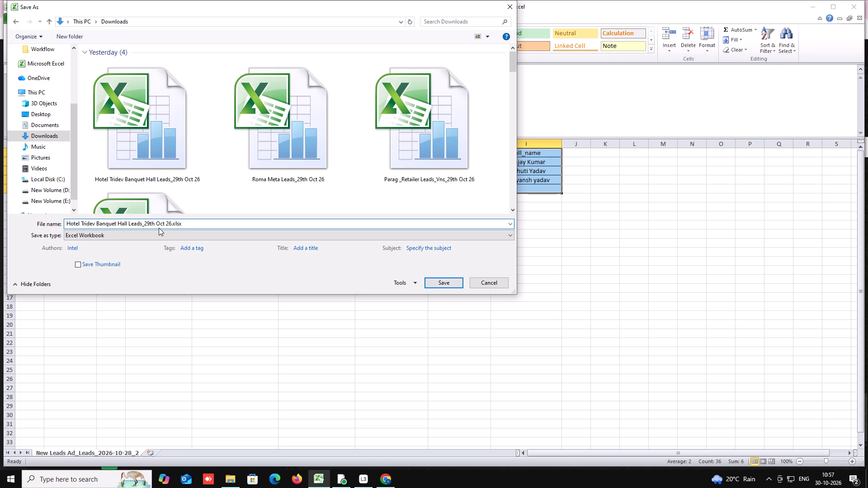
pyautogui.press('BackSpace')
pyautogui.press('BackSpace')
pyautogui.write('30')
pyautogui.click(434, 282)
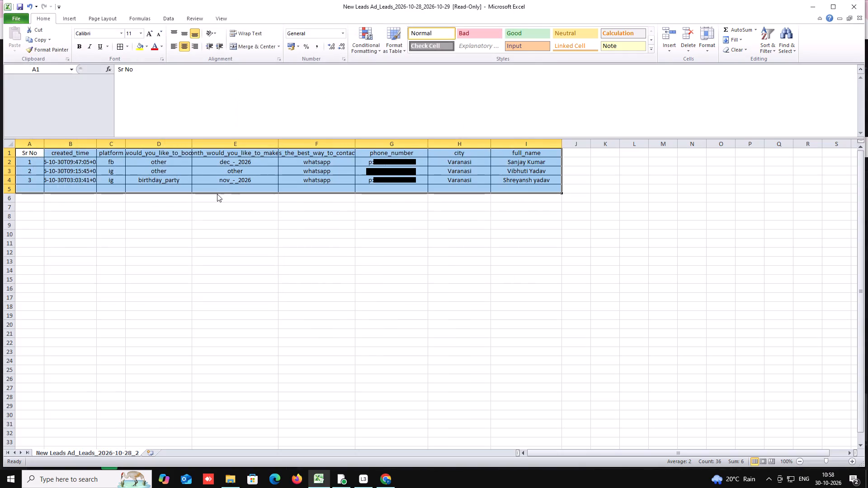
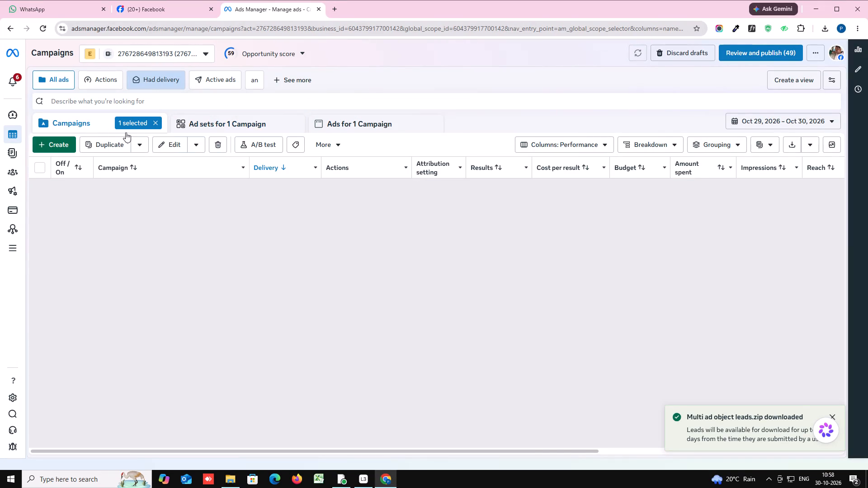
# Clear the current campaign selection, select Roma Leads Campaign_5th May 26 instead, and select its Roma Leads Ad Set.
pyautogui.click(141, 123)
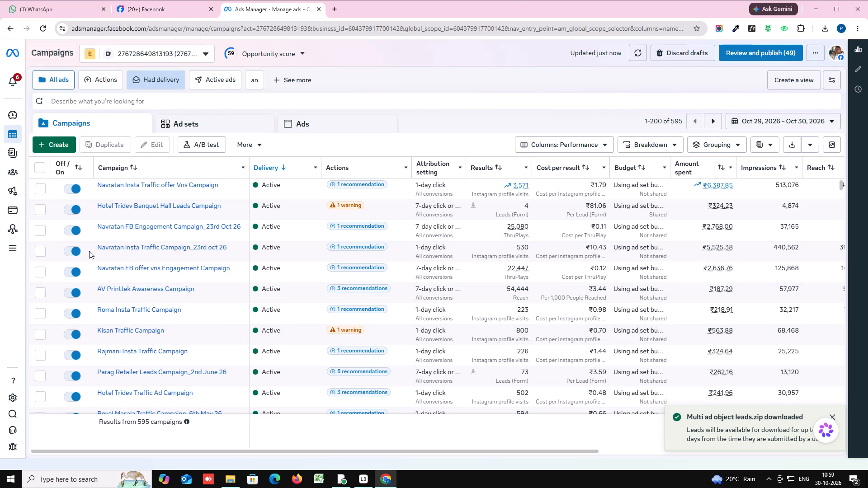
pyautogui.scroll(-1, 89, 251)
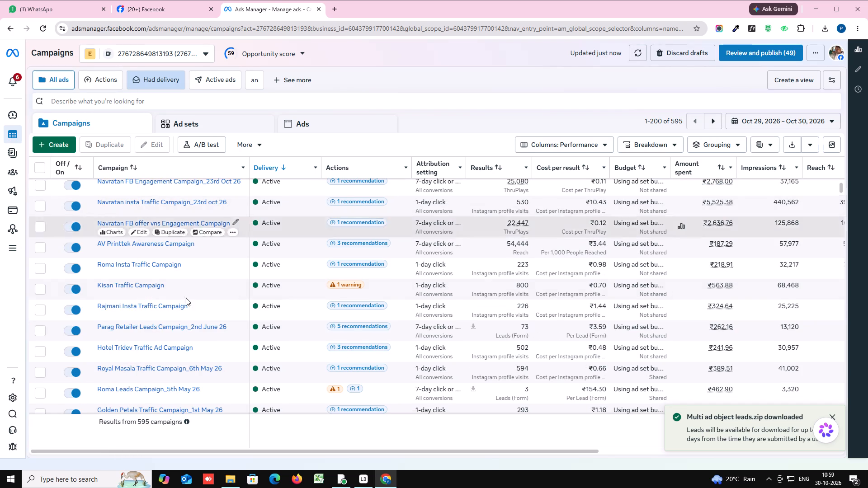
pyautogui.scroll(-1, 113, 301)
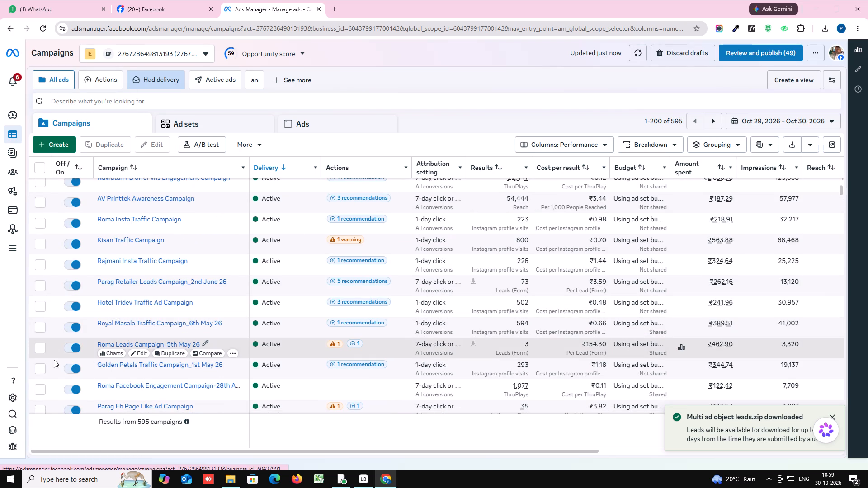
pyautogui.click(39, 351)
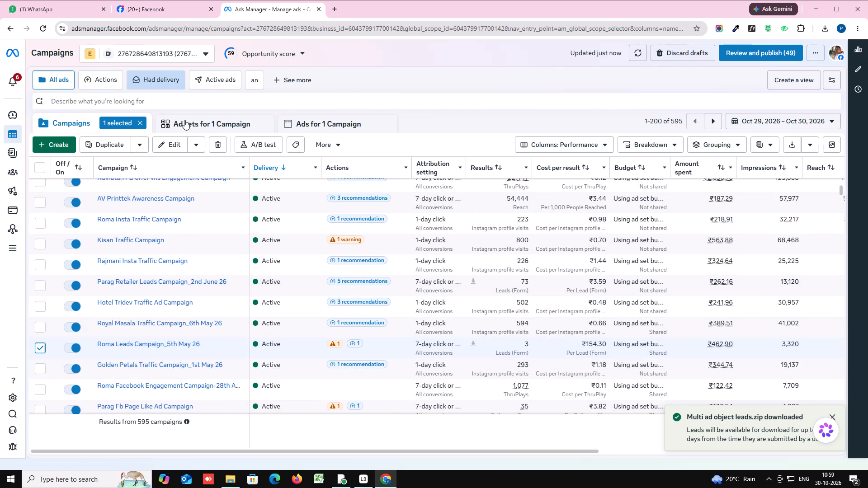
pyautogui.click(184, 120)
pyautogui.click(39, 190)
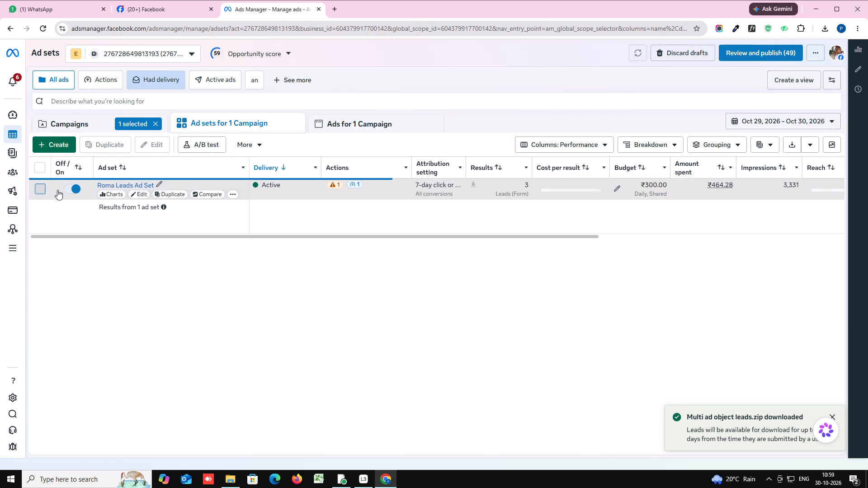
# Find the active New Leads Ad within the selected ad set and download its form leads.
pyautogui.click(325, 122)
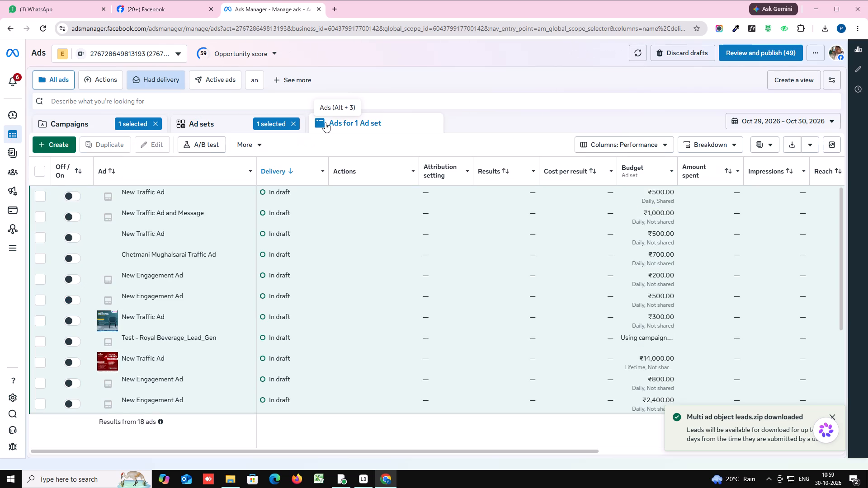
pyautogui.scroll(-9, 335, 269)
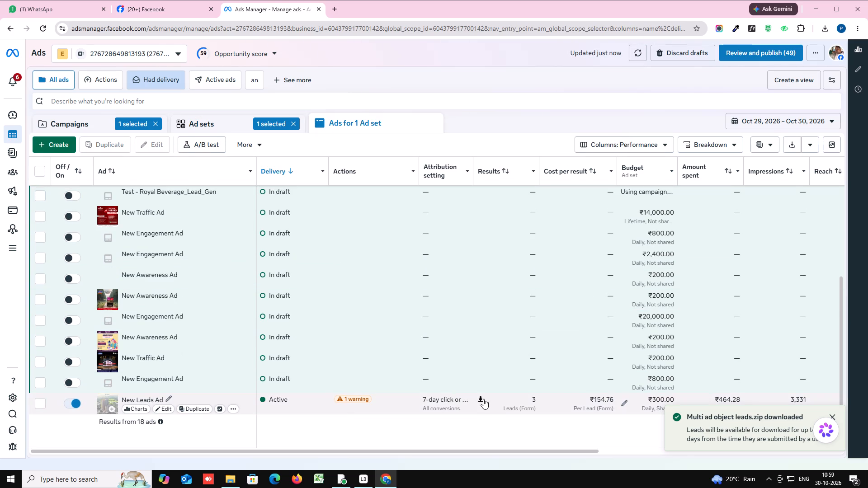
pyautogui.click(482, 399)
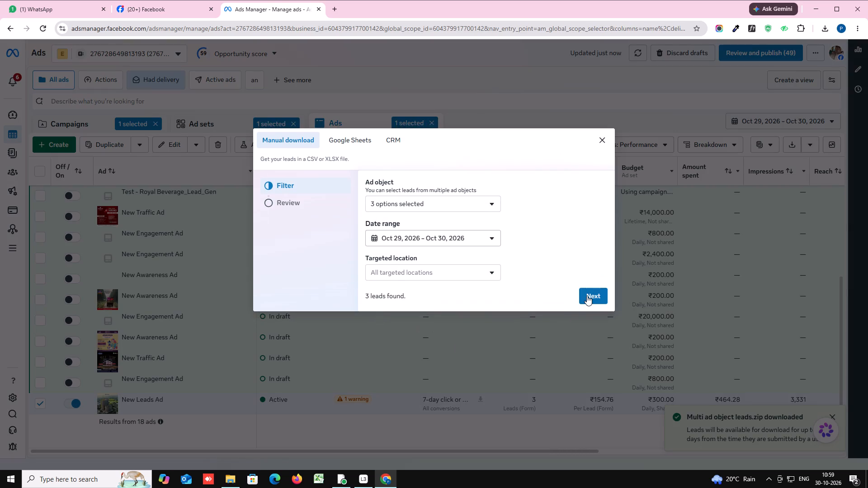
pyautogui.click(587, 296)
pyautogui.click(587, 315)
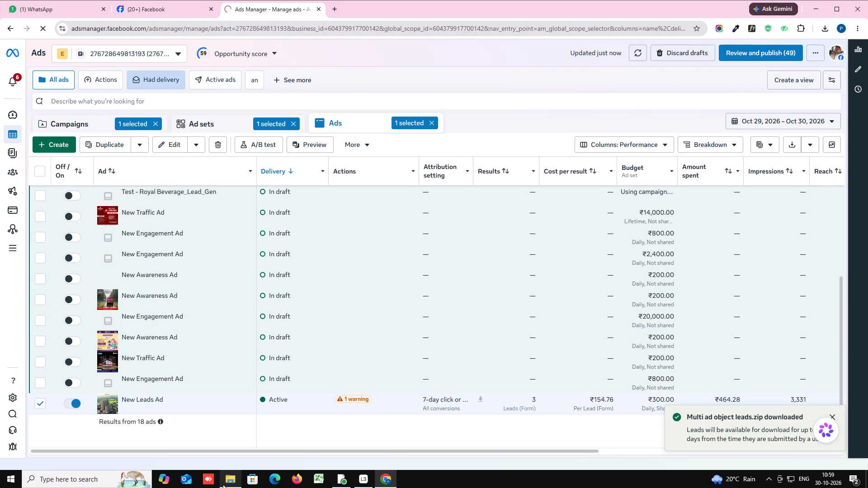
# From the Downloads folder, open the newly downloaded leads archive ending in (1) and open the New Leads Ad CSV file in Excel.
pyautogui.click(223, 484)
pyautogui.click(43, 76)
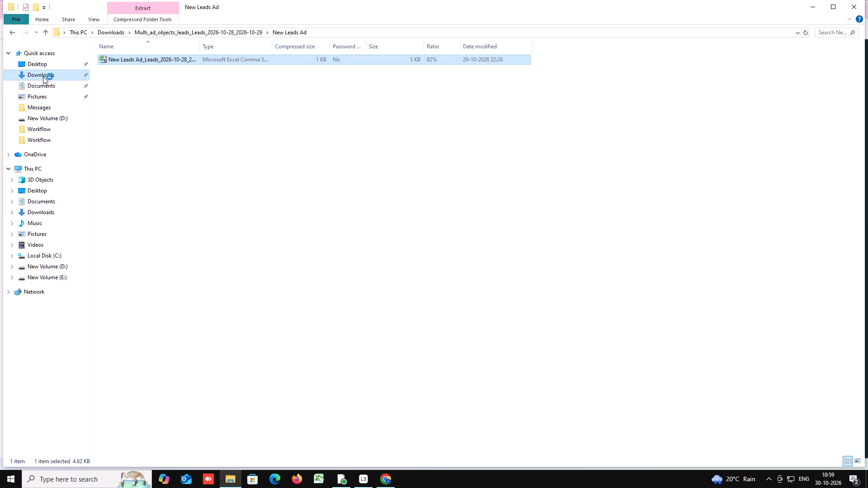
pyautogui.click(43, 76)
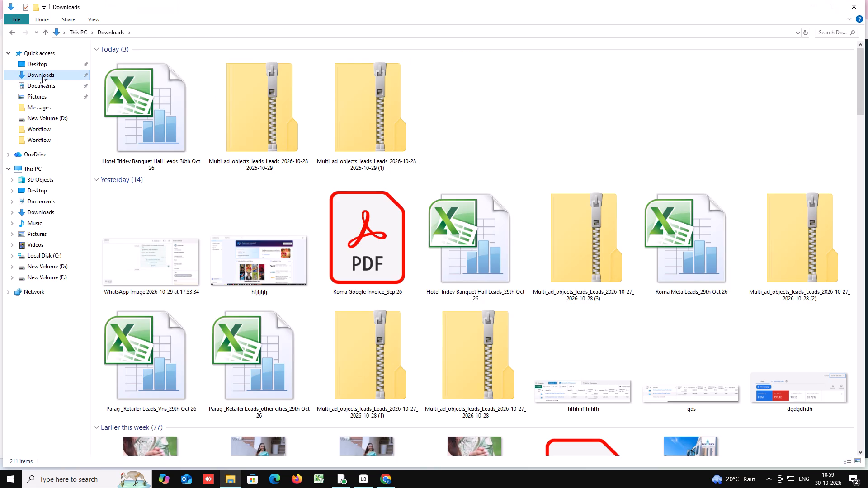
pyautogui.click(43, 76)
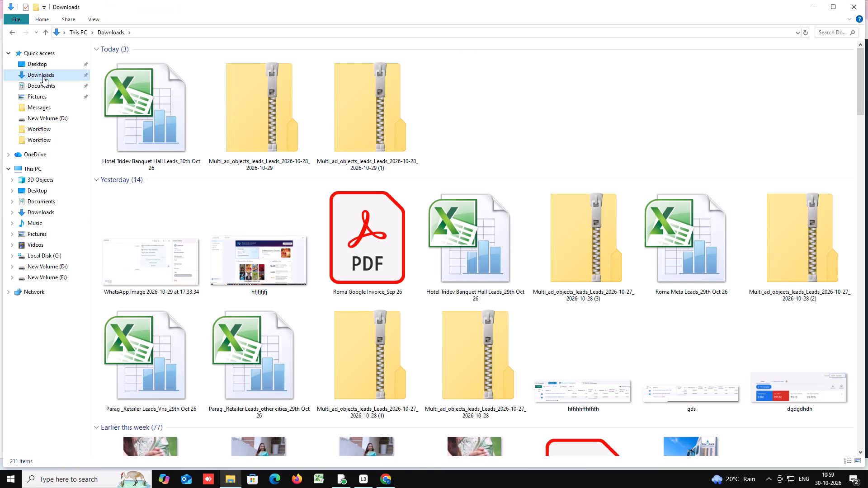
pyautogui.click(50, 82)
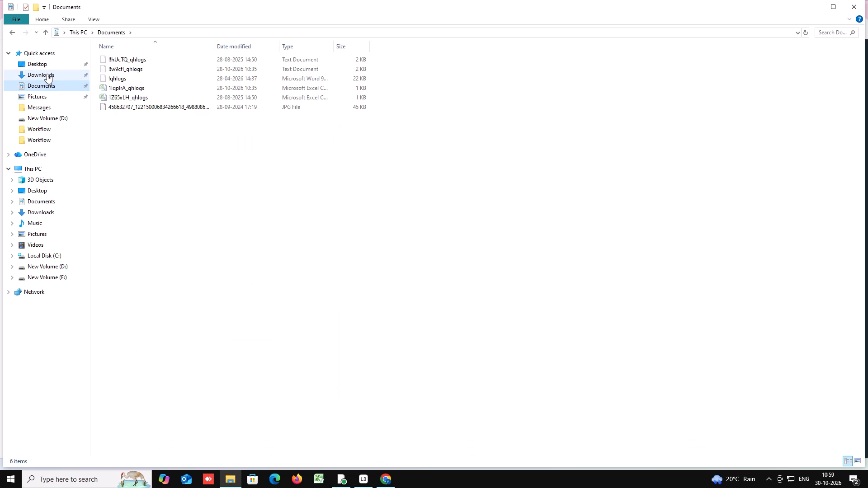
pyautogui.click(47, 74)
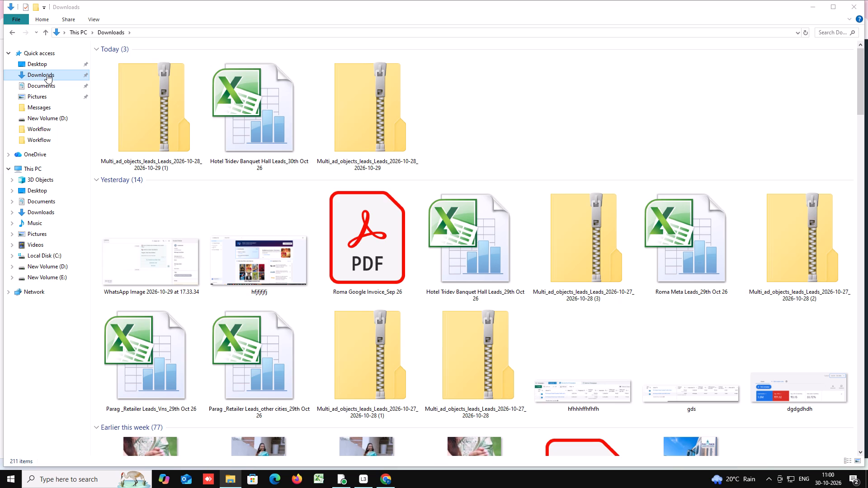
pyautogui.doubleClick(121, 106)
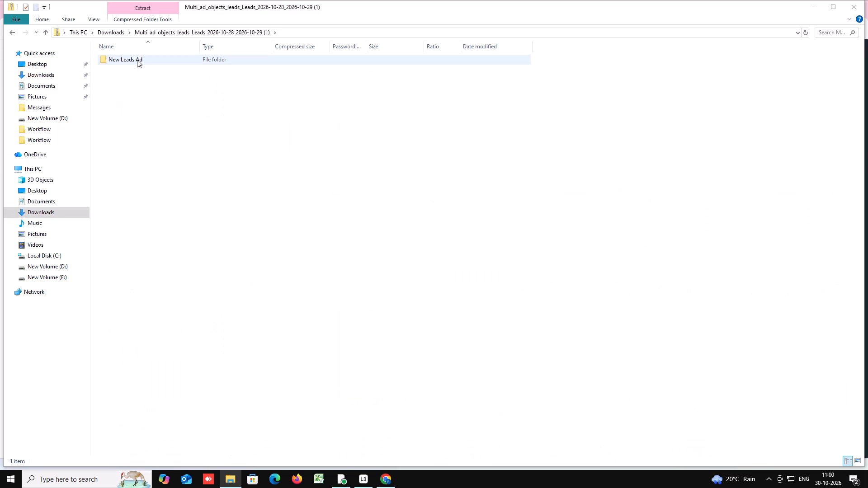
pyautogui.doubleClick(137, 56)
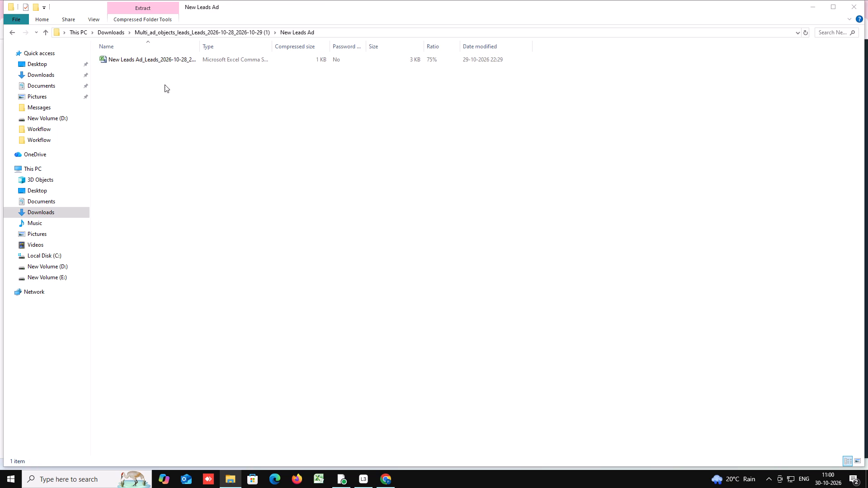
pyautogui.doubleClick(159, 61)
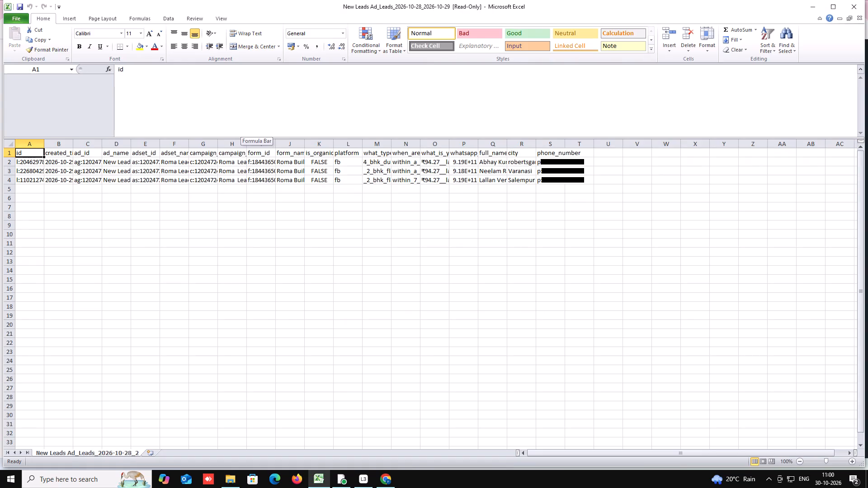
# Widen the created_time column.
pyautogui.moveTo(73, 145); pyautogui.dragTo(113, 145)
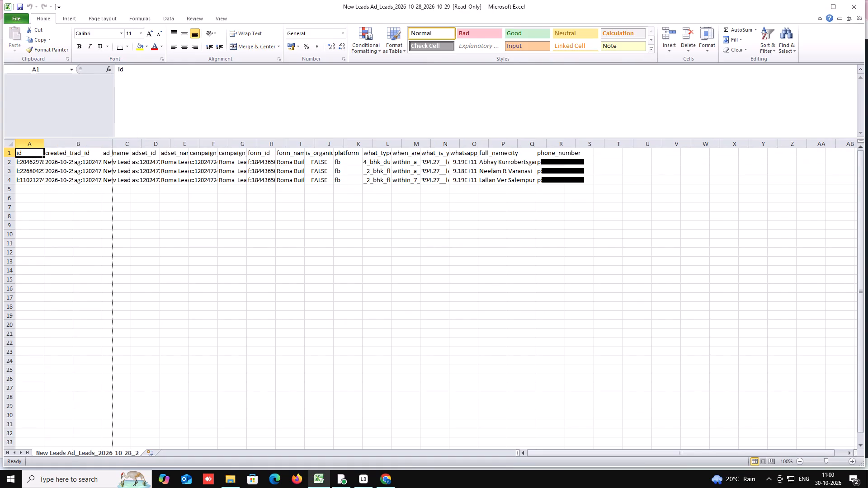
pyautogui.click(97, 213)
# Delete columns C to K, from ad_id through is_organic.
pyautogui.moveTo(126, 144); pyautogui.dragTo(138, 145)
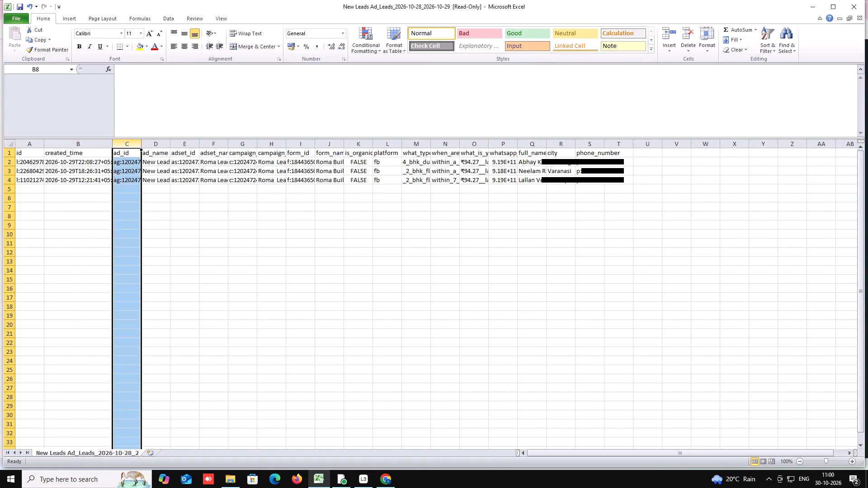
pyautogui.moveTo(138, 145); pyautogui.dragTo(352, 202)
pyautogui.rightClick(299, 211)
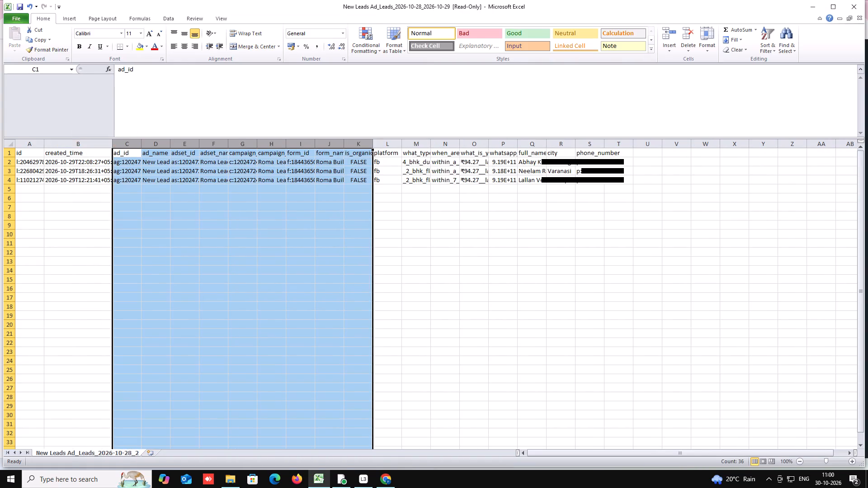
pyautogui.click(323, 281)
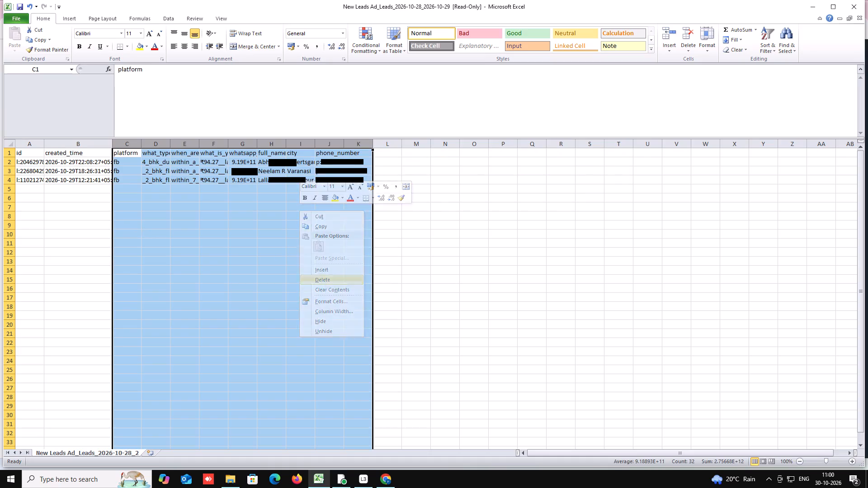
pyautogui.click(425, 213)
# Widen the phone_number, city, full_name and whatsapp_number columns.
pyautogui.moveTo(345, 145); pyautogui.dragTo(387, 143)
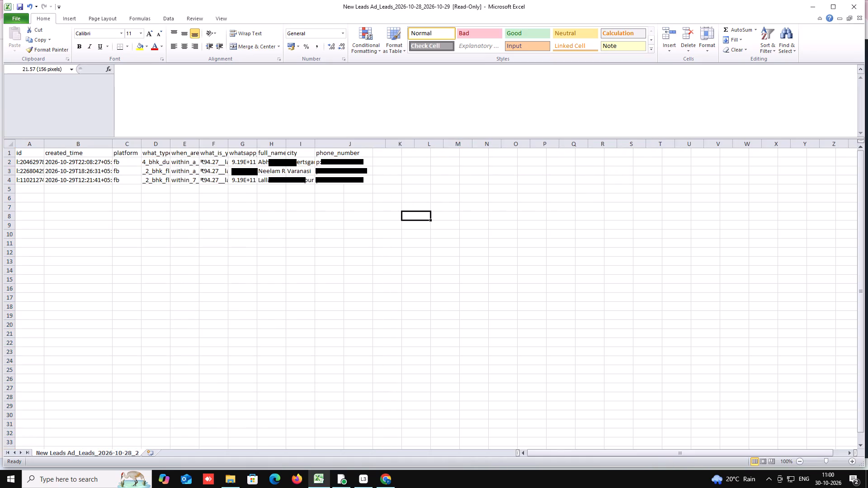
pyautogui.moveTo(315, 143); pyautogui.dragTo(366, 142)
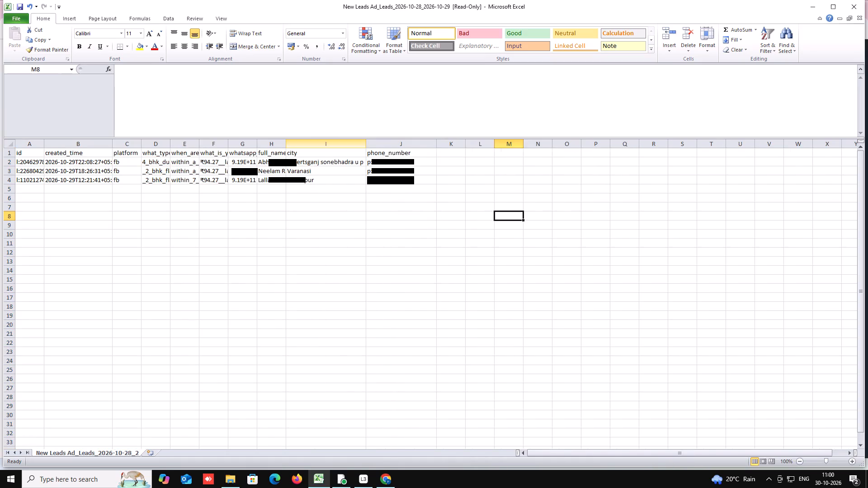
pyautogui.moveTo(287, 144); pyautogui.dragTo(335, 145)
pyautogui.moveTo(258, 145); pyautogui.dragTo(286, 148)
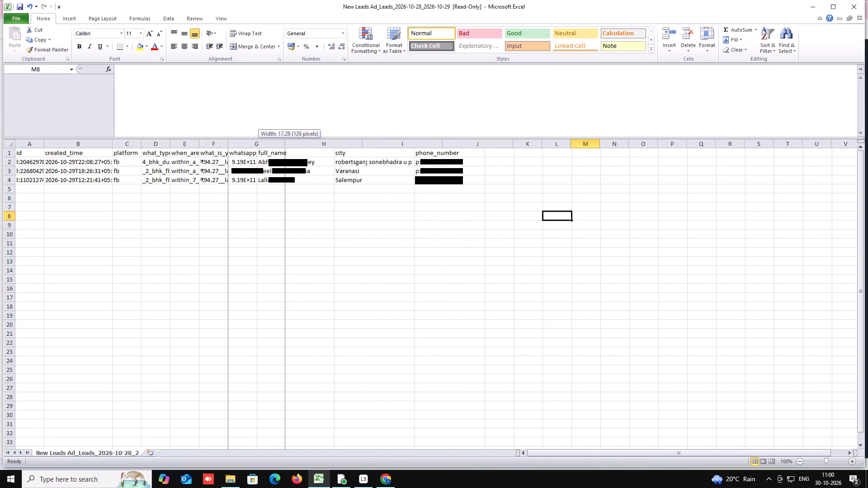
pyautogui.moveTo(286, 148); pyautogui.dragTo(288, 148)
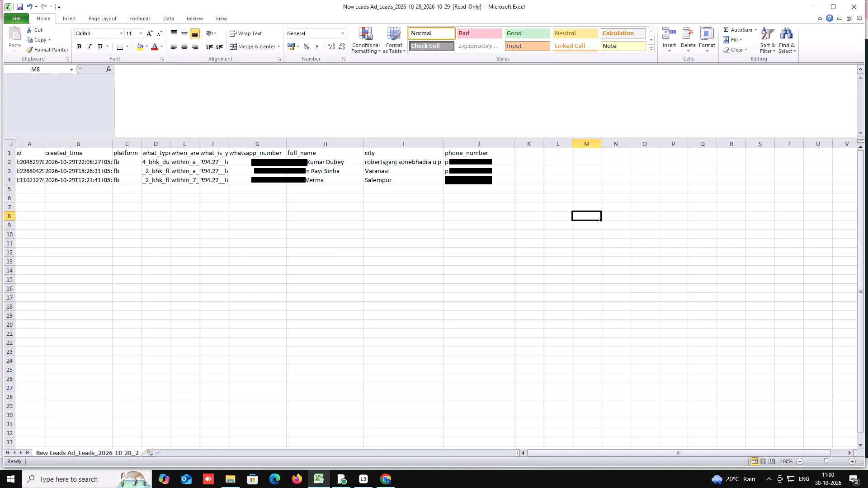
# Widen the budget range, purchase timing, property type and created_time columns.
pyautogui.moveTo(226, 145); pyautogui.dragTo(246, 147)
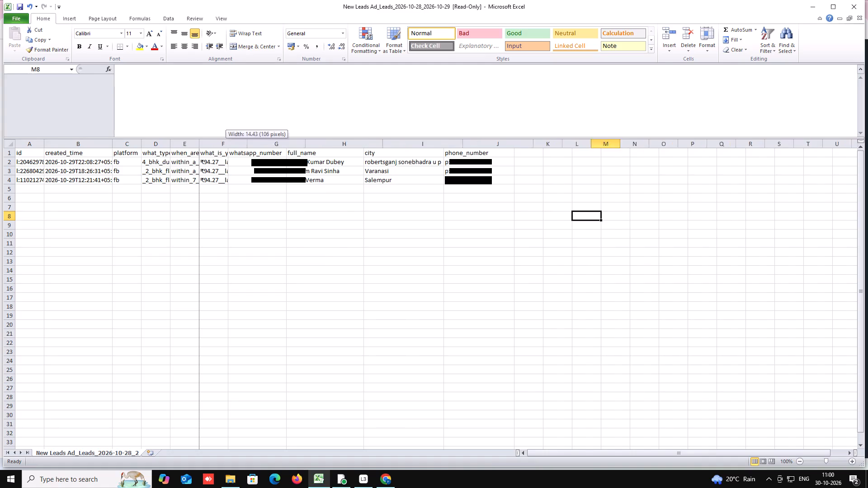
pyautogui.moveTo(246, 147); pyautogui.dragTo(268, 150)
pyautogui.click(263, 191)
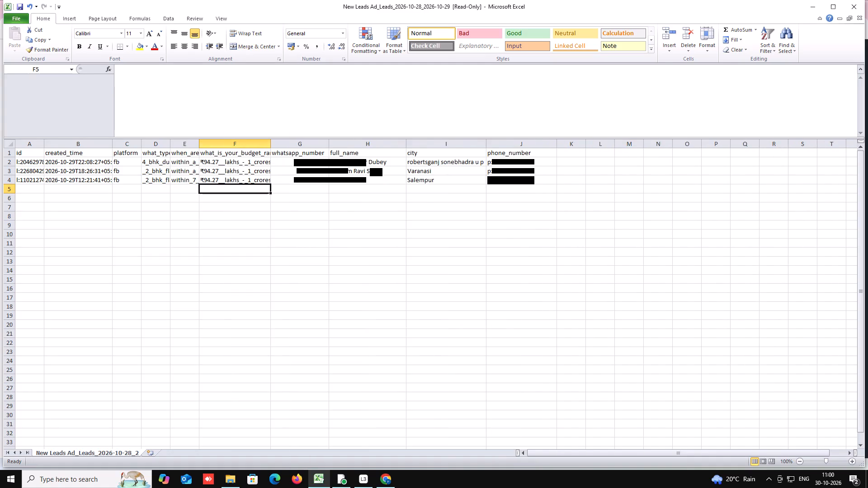
pyautogui.moveTo(269, 145); pyautogui.dragTo(289, 147)
pyautogui.click(174, 209)
pyautogui.moveTo(197, 142); pyautogui.dragTo(199, 142)
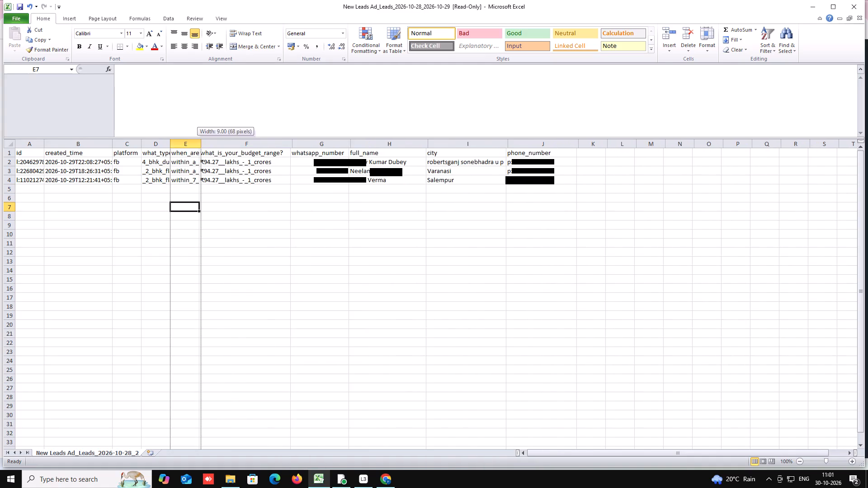
pyautogui.moveTo(199, 142); pyautogui.dragTo(235, 146)
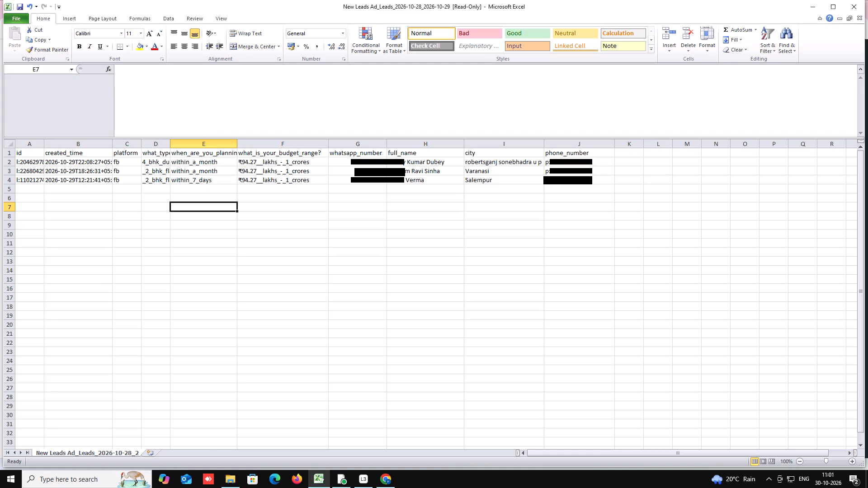
pyautogui.moveTo(169, 145); pyautogui.dragTo(208, 147)
pyautogui.moveTo(113, 146); pyautogui.dragTo(126, 145)
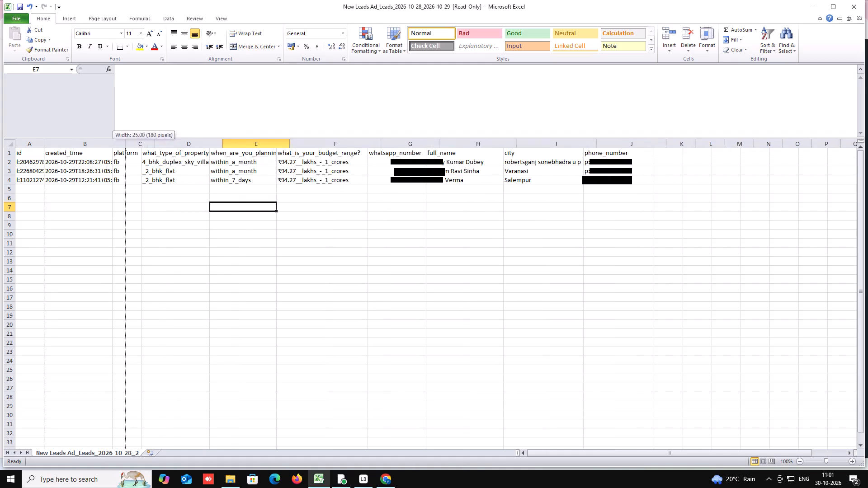
pyautogui.moveTo(126, 145); pyautogui.dragTo(130, 147)
pyautogui.click(94, 238)
# Replace the id header with Sr No and number the three leads below it 1, 2 and 3.
pyautogui.click(31, 154)
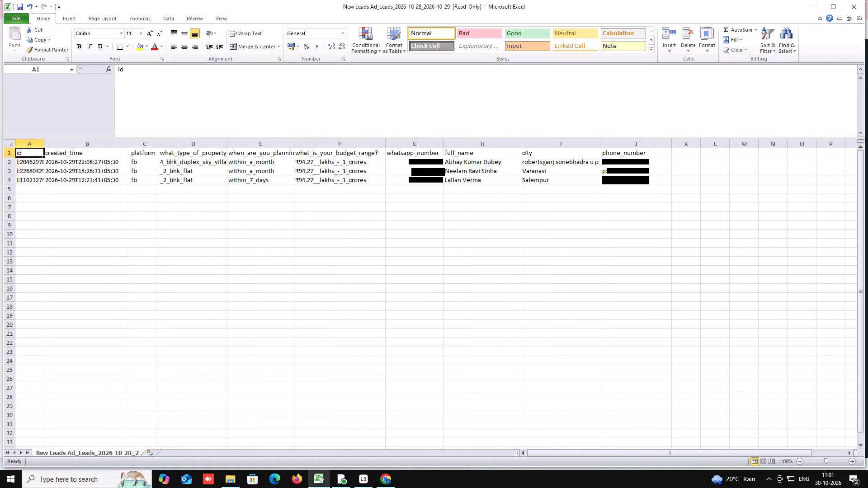
pyautogui.write('Sr')
pyautogui.press('space')
pyautogui.hotkey('shift', 'n')
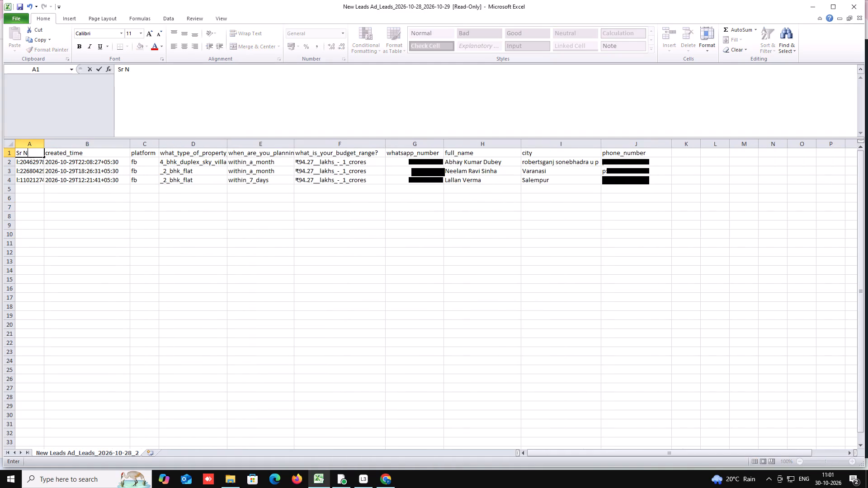
pyautogui.press('o')
pyautogui.click(35, 204)
pyautogui.click(29, 161)
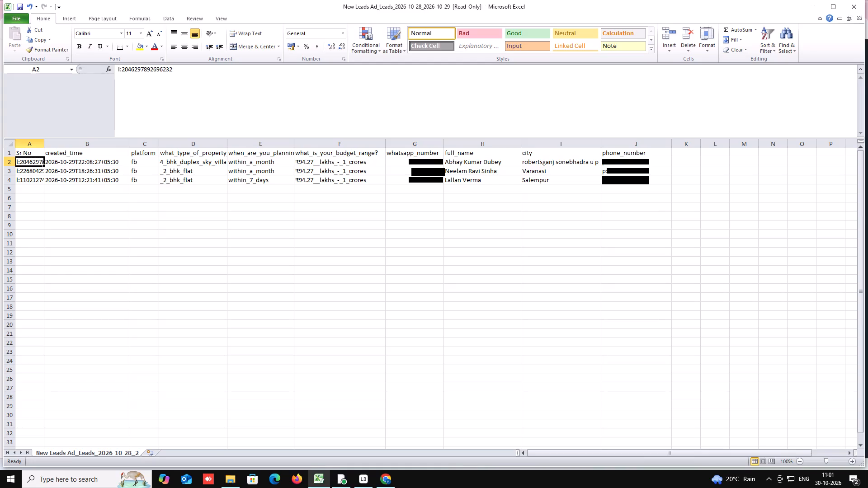
pyautogui.press('1')
pyautogui.click(30, 169)
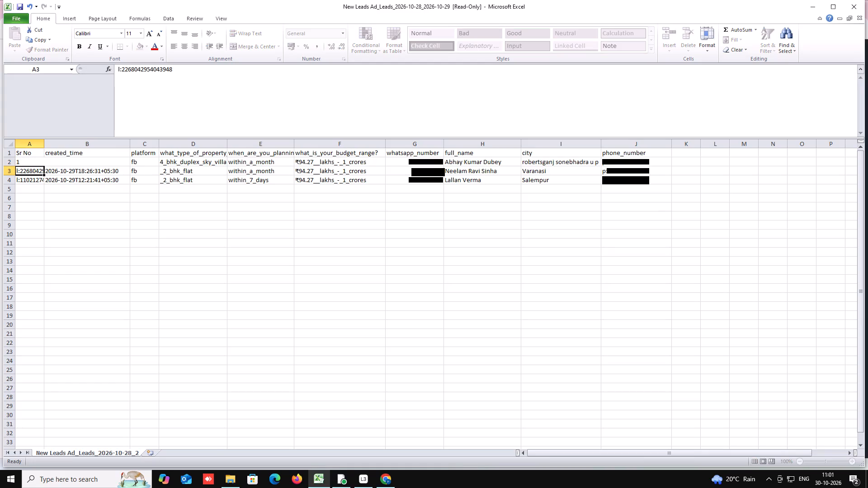
pyautogui.press('2')
pyautogui.click(33, 179)
pyautogui.press('3')
pyautogui.click(24, 210)
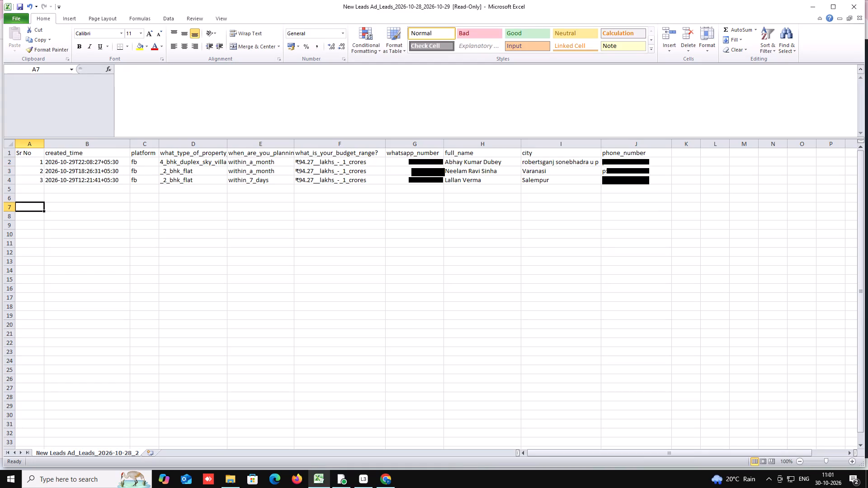
# Centre the contents of the lead table range A1:J5 and apply all borders to it.
pyautogui.moveTo(27, 152); pyautogui.dragTo(640, 174)
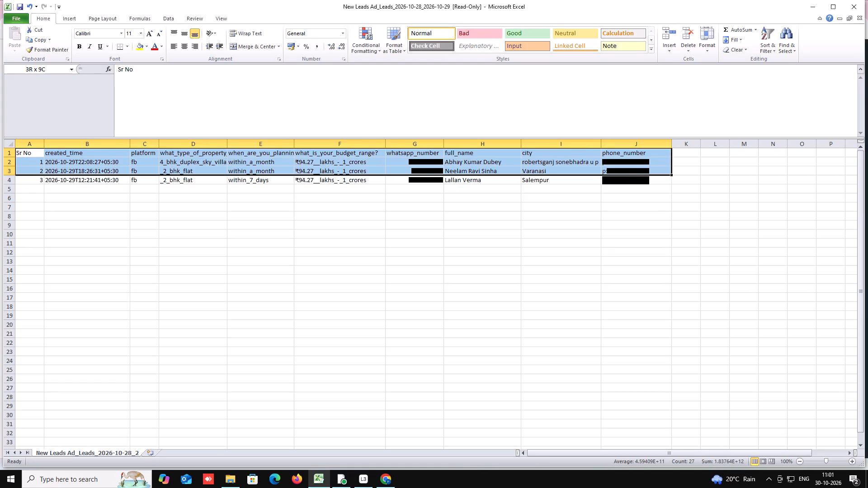
pyautogui.moveTo(640, 174); pyautogui.dragTo(646, 188)
pyautogui.click(185, 47)
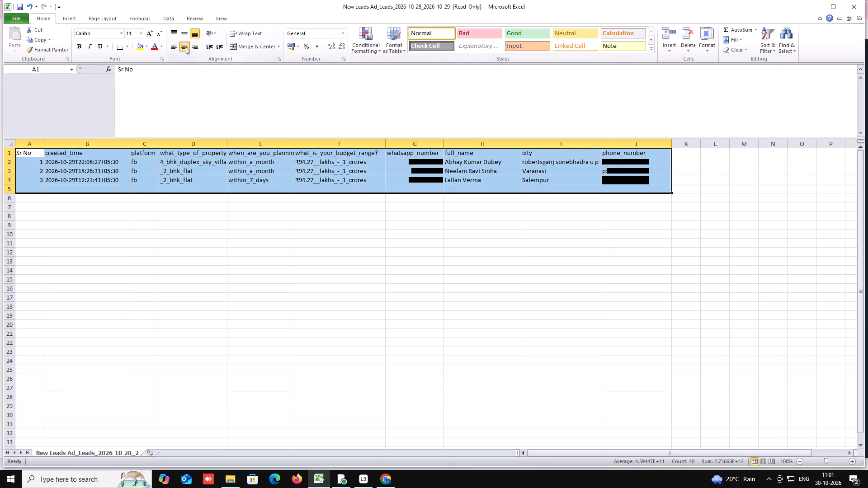
pyautogui.click(126, 48)
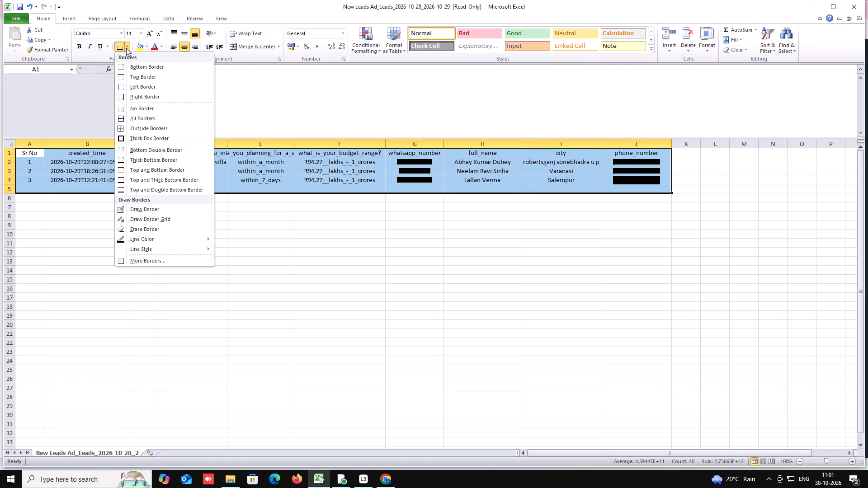
pyautogui.click(144, 119)
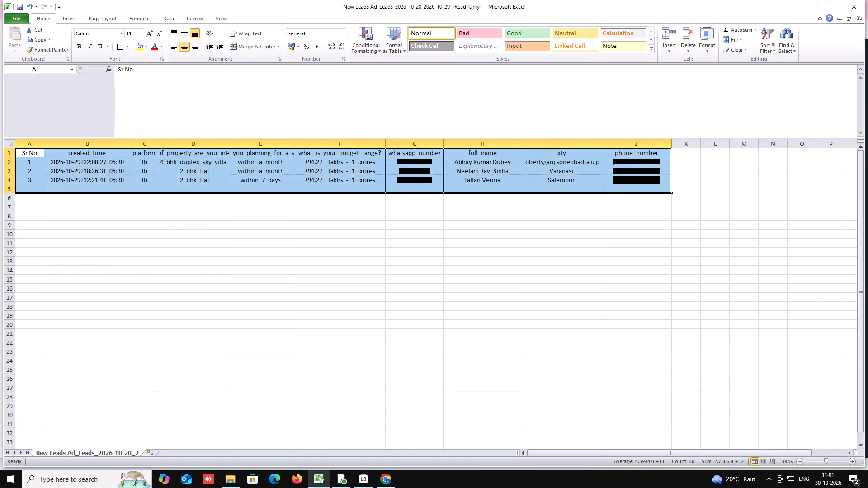
pyautogui.click(166, 217)
# Start saving a copy of the sheet in Downloads with the Excel Workbook file type.
pyautogui.click(23, 19)
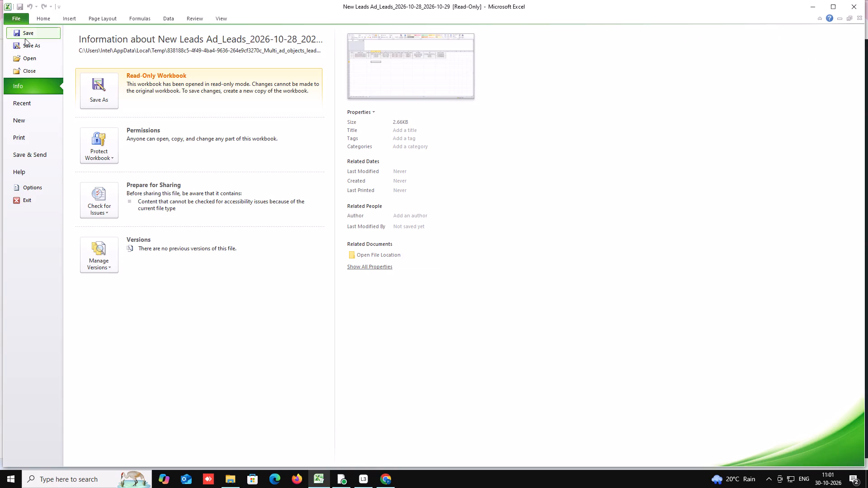
pyautogui.click(26, 45)
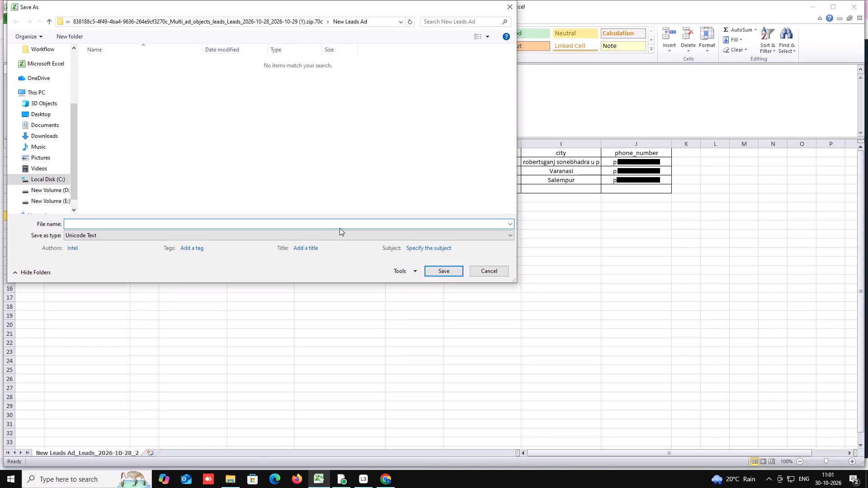
pyautogui.click(97, 237)
pyautogui.click(103, 245)
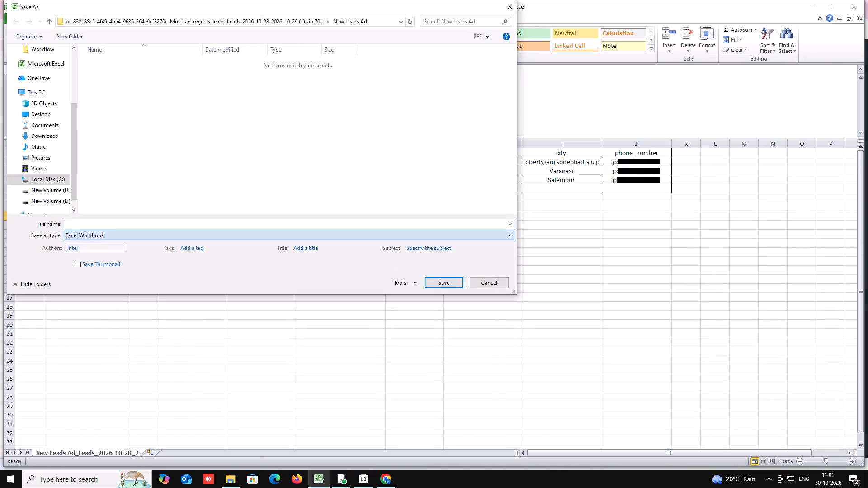
pyautogui.click(50, 132)
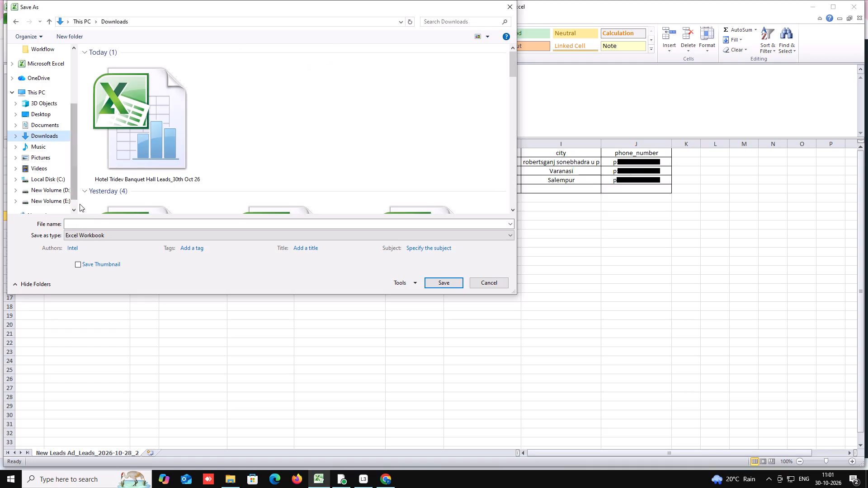
# Name the workbook copy Roma Meta Leads_30th Oct 26.xlsx, basing it on the existing 29th Oct file name.
pyautogui.click(87, 225)
pyautogui.moveTo(155, 6); pyautogui.dragTo(158, 9)
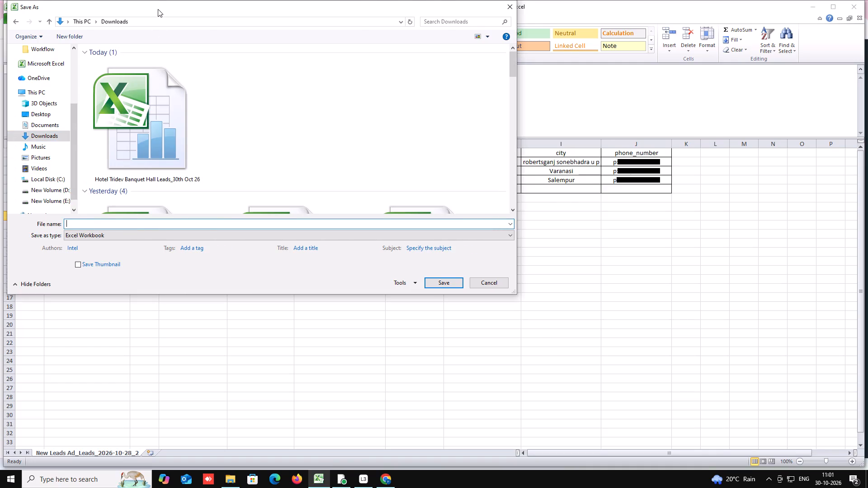
pyautogui.moveTo(158, 9); pyautogui.dragTo(241, 189)
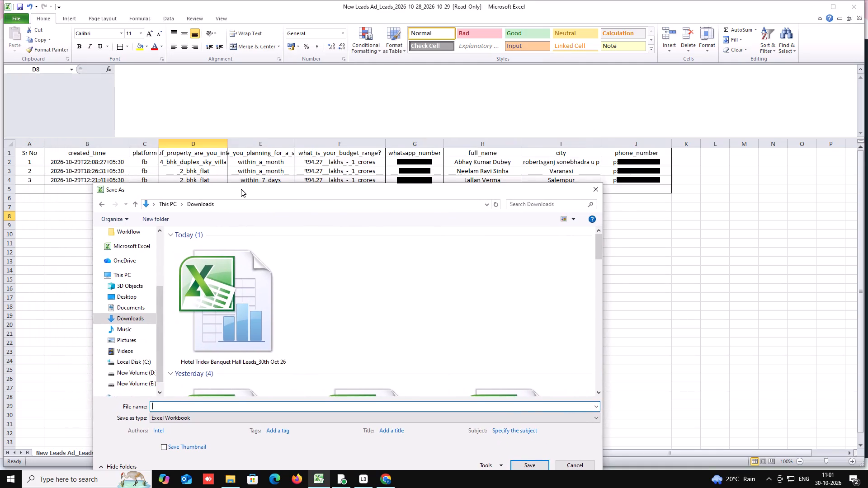
pyautogui.moveTo(241, 189); pyautogui.dragTo(199, 102)
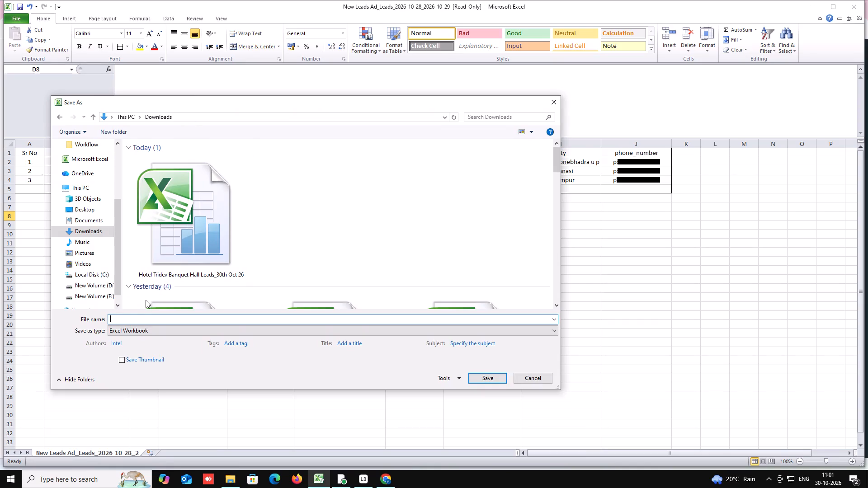
pyautogui.click(134, 319)
pyautogui.moveTo(263, 102); pyautogui.dragTo(297, 197)
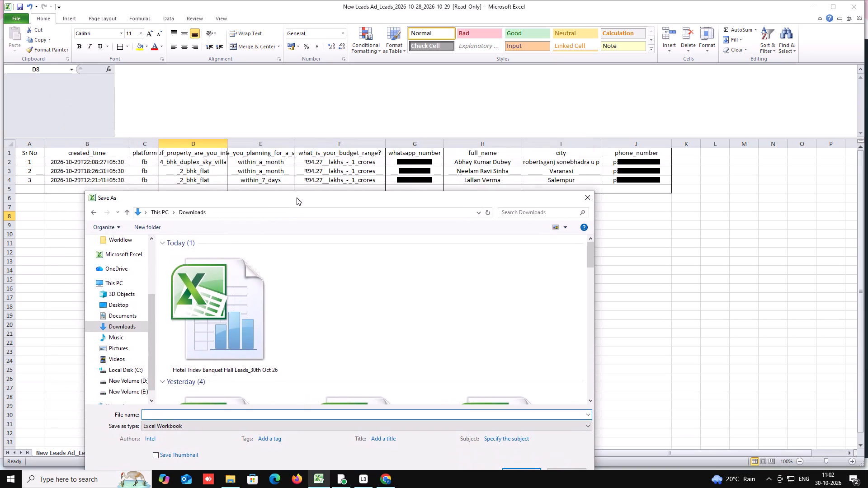
pyautogui.moveTo(297, 197); pyautogui.dragTo(268, 101)
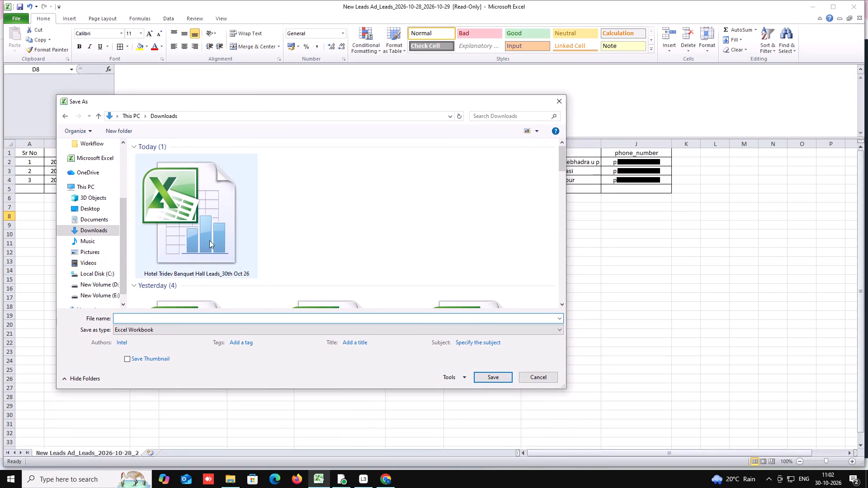
pyautogui.click(142, 317)
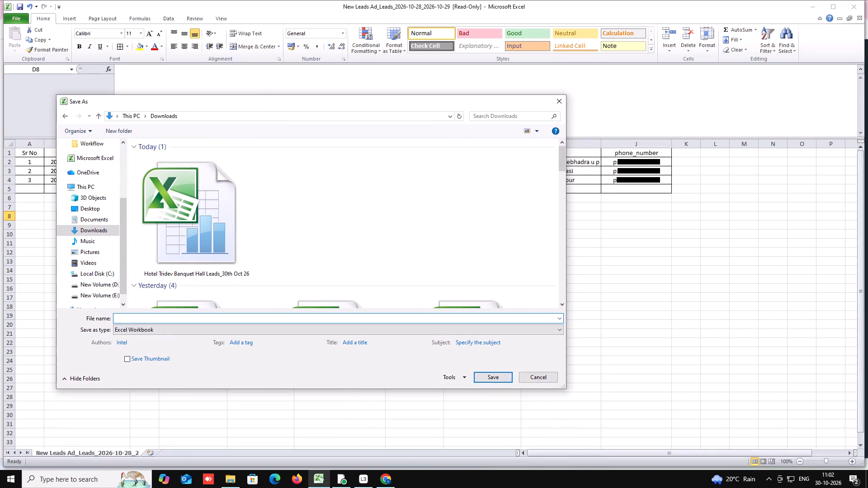
pyautogui.write('Rom')
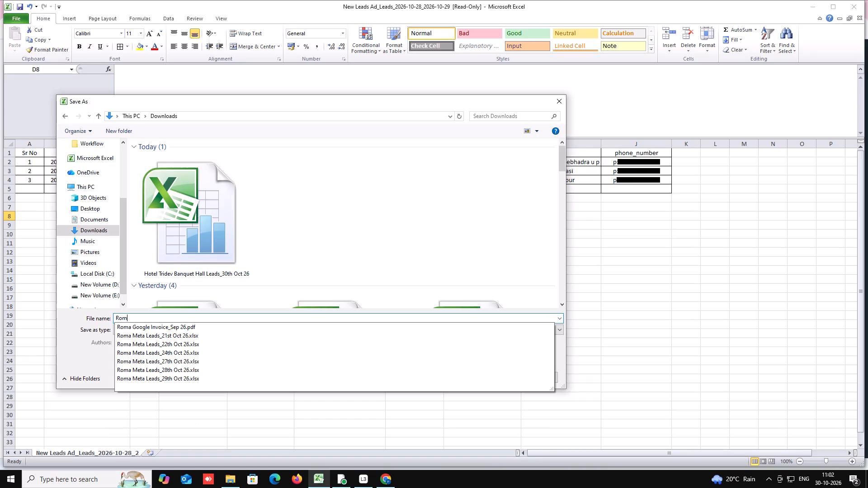
pyautogui.write('a')
pyautogui.press('space')
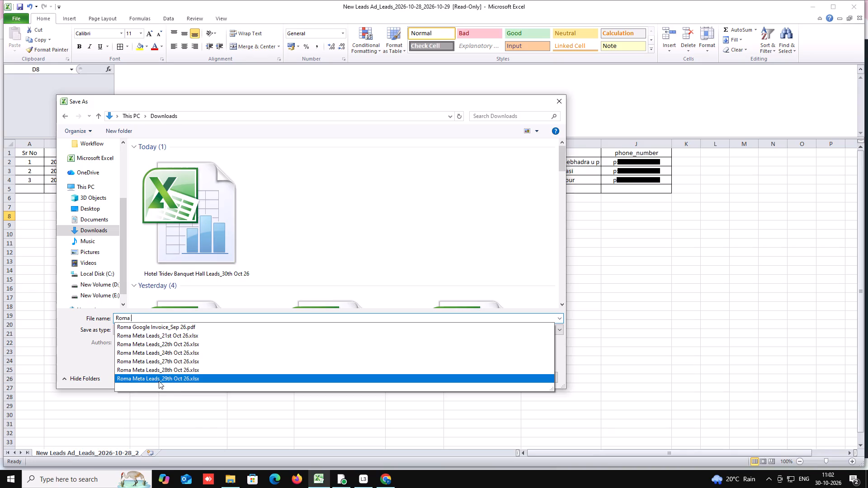
pyautogui.click(159, 381)
pyautogui.click(164, 317)
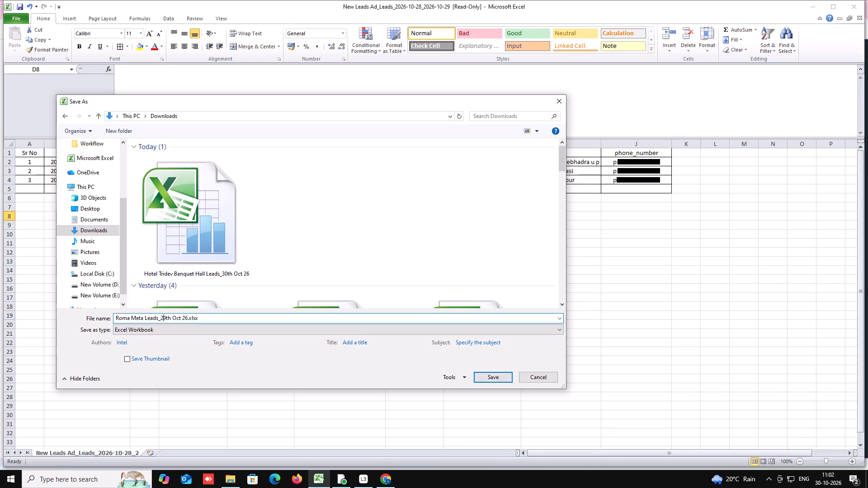
pyautogui.click(165, 317)
pyautogui.press('BackSpace')
pyautogui.press('BackSpace')
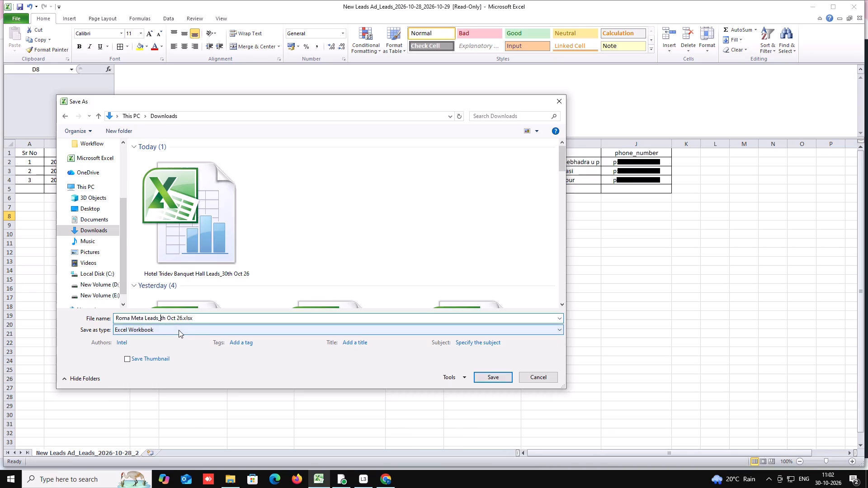
pyautogui.press('3')
pyautogui.press('-')
pyautogui.press('BackSpace')
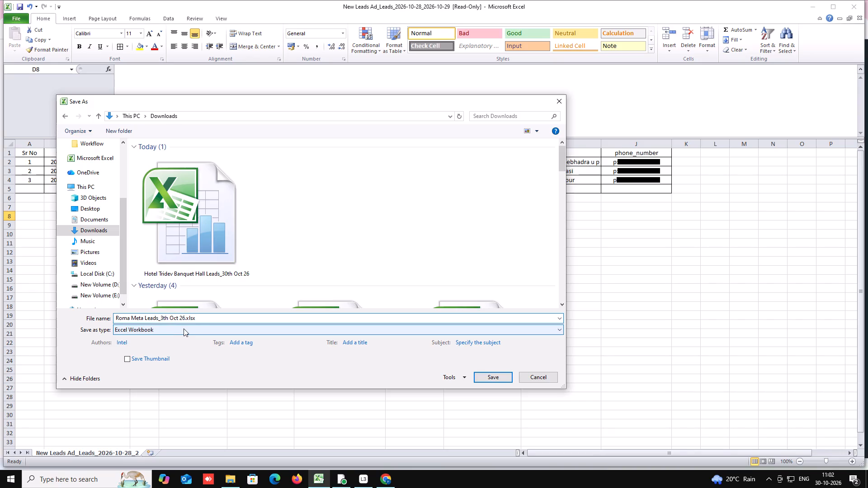
pyautogui.press('0')
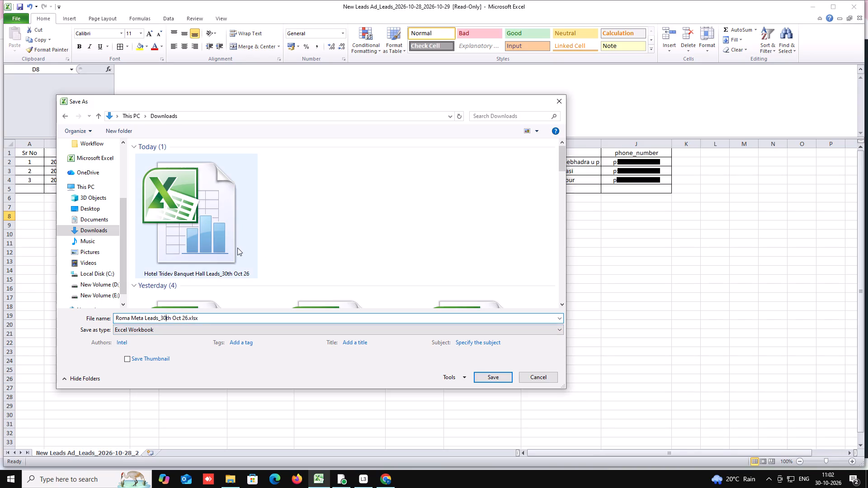
# Save the Roma Meta Leads_30th Oct 26 workbook in Downloads and close the spreadsheet window.
pyautogui.click(487, 380)
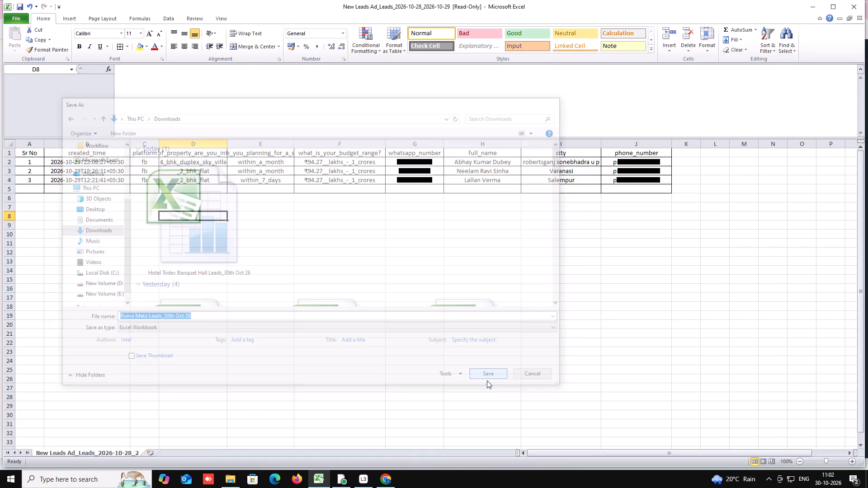
pyautogui.click(854, 3)
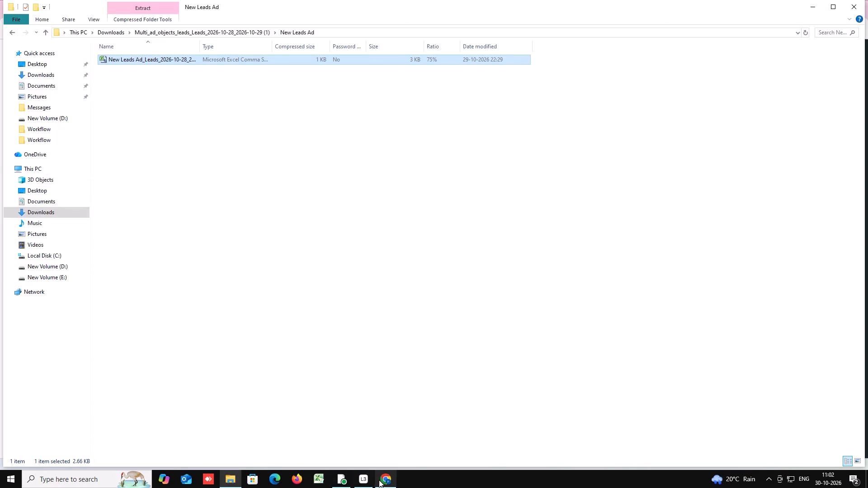
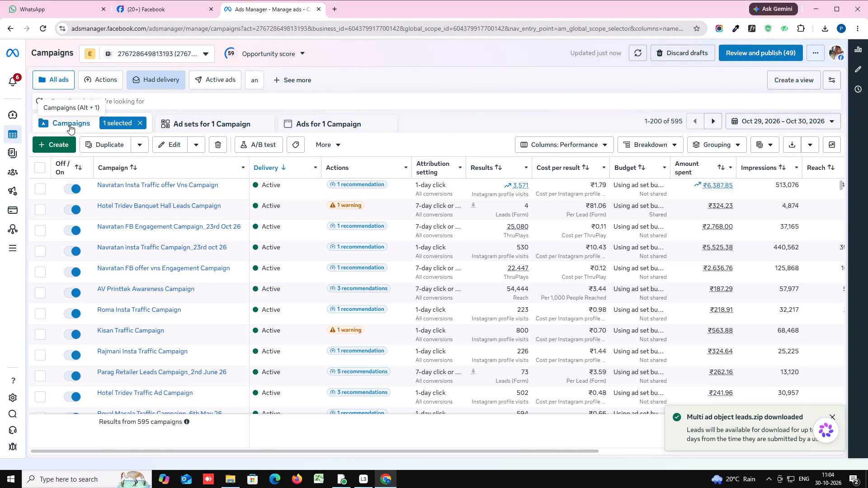
# Clear the current campaign selection, select only Parag Retailer Leads Campaign_2nd June 26 and show its ad sets.
pyautogui.click(145, 125)
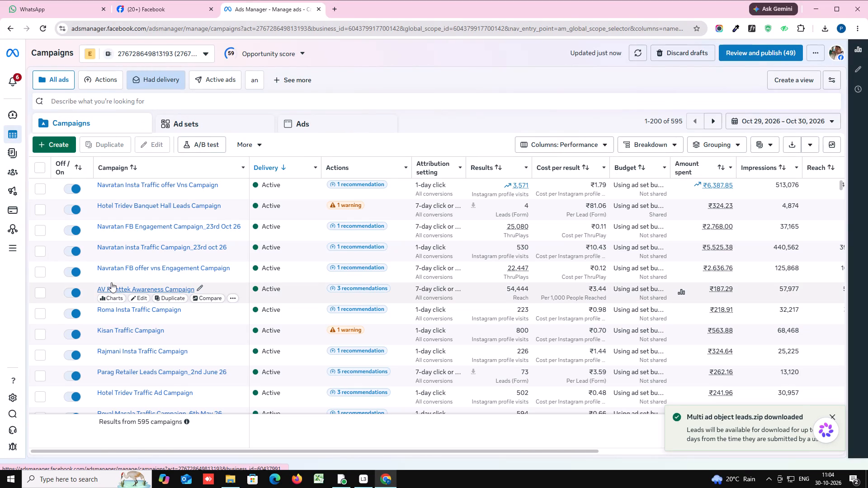
pyautogui.click(39, 373)
pyautogui.scroll(-2, 146, 237)
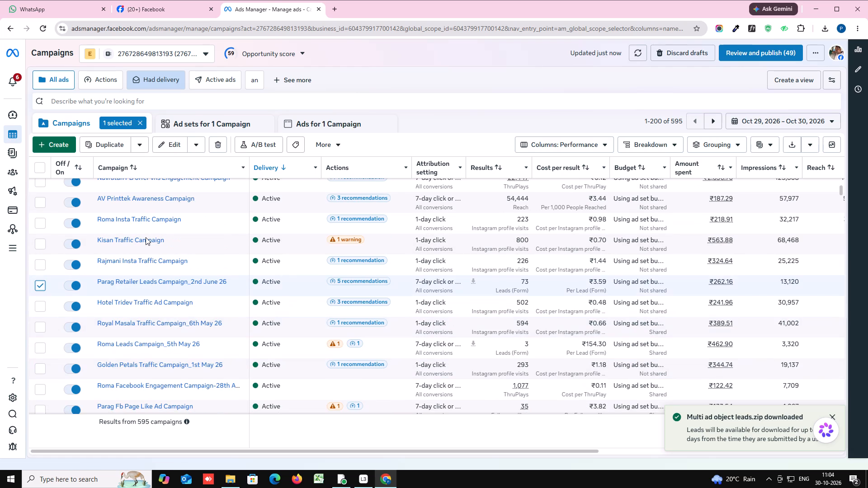
pyautogui.click(41, 283)
pyautogui.scroll(-2, 115, 302)
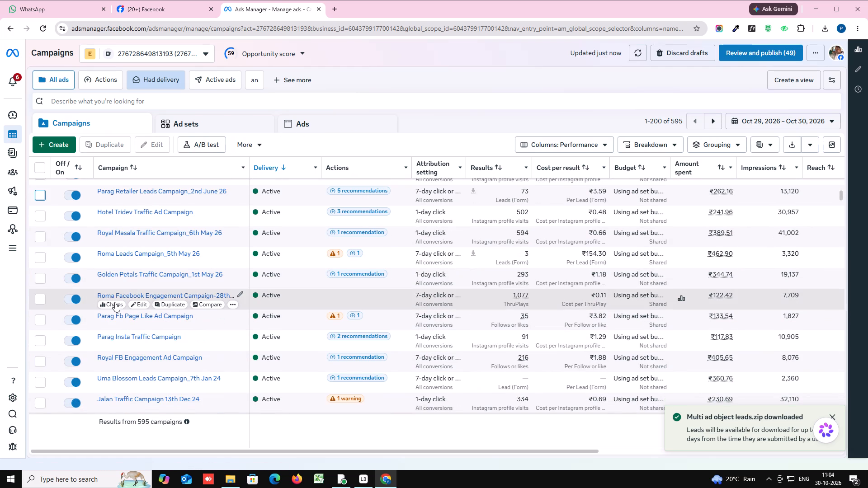
pyautogui.scroll(2, 115, 302)
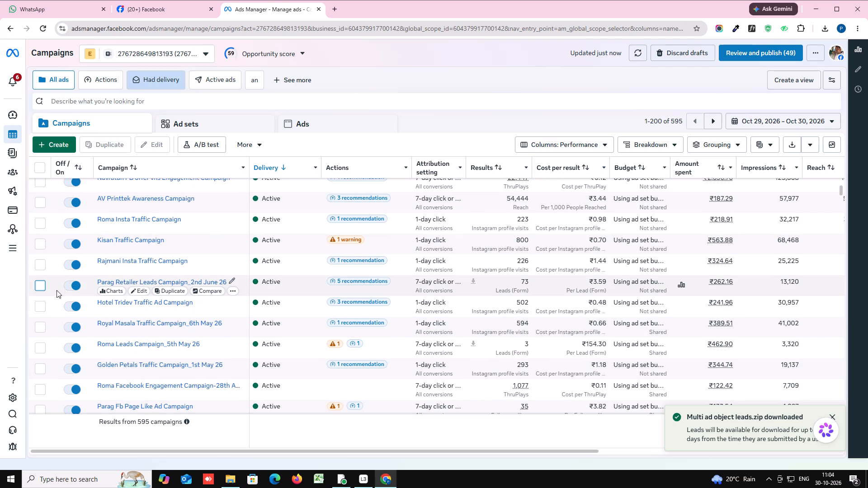
pyautogui.click(40, 286)
pyautogui.click(235, 119)
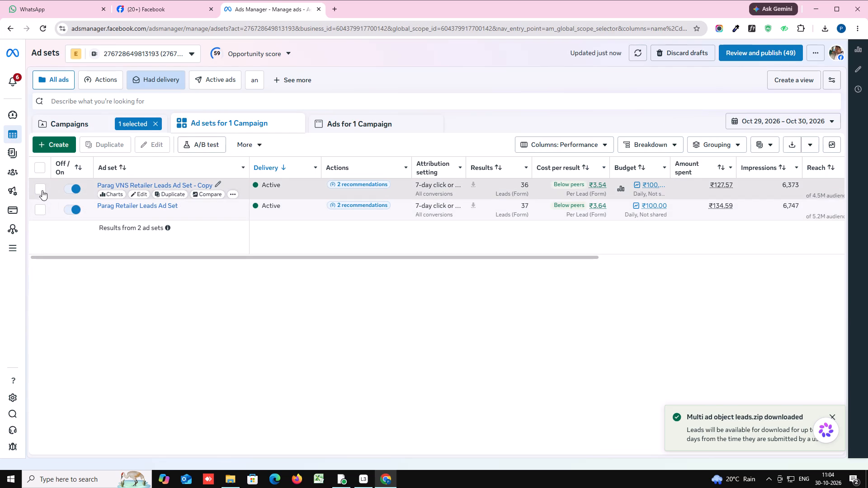
# Download the leads of the active New Leads Ad in Parag VNS Retailer Leads Ad Set - Copy as CSV.
pyautogui.click(42, 190)
pyautogui.click(367, 117)
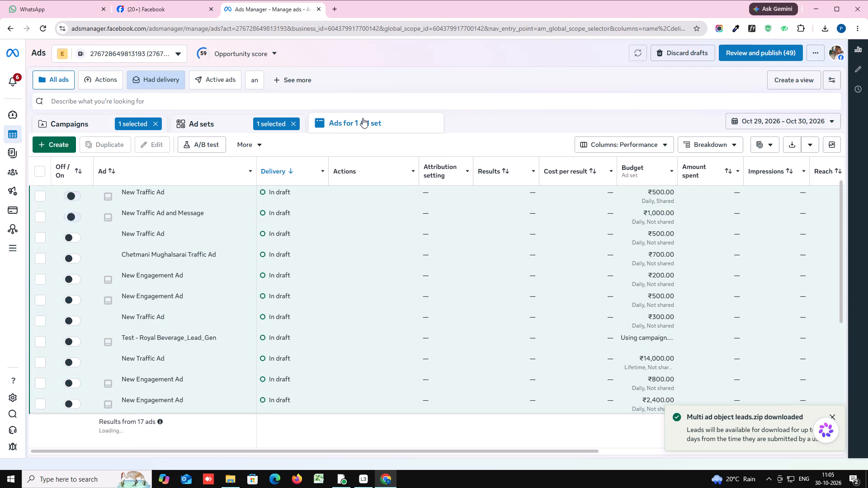
pyautogui.scroll(-8, 344, 272)
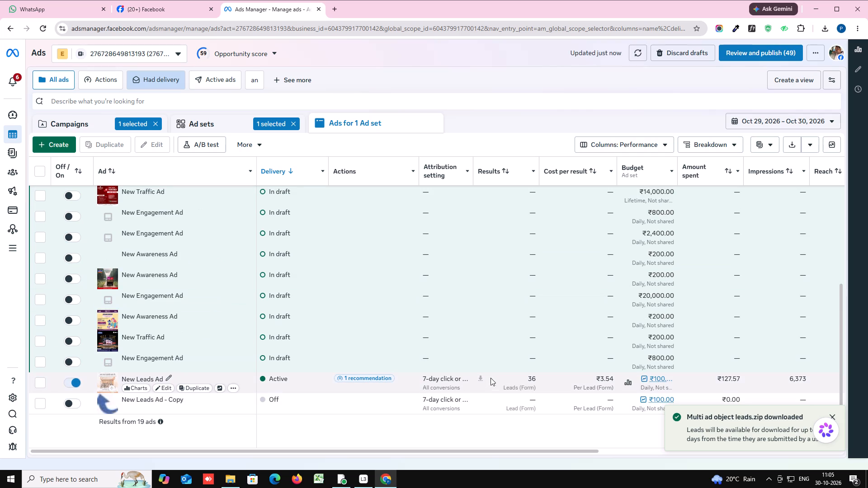
pyautogui.click(482, 375)
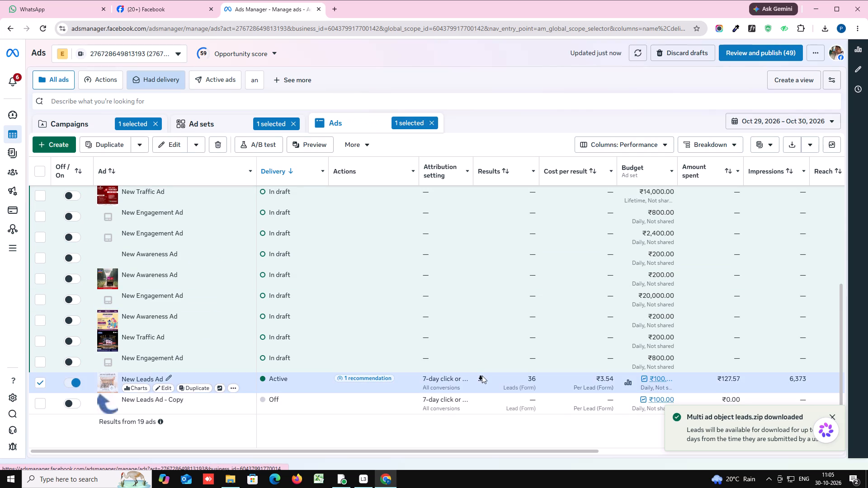
pyautogui.click(590, 294)
pyautogui.click(570, 316)
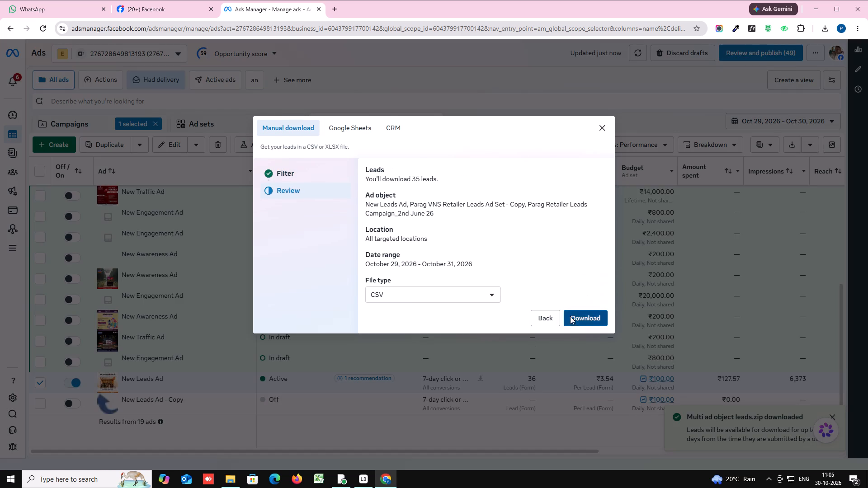
# Switch the ad set selection to Parag Retailer Leads Ad Set and download the leads of its active New Leads Ad.
pyautogui.click(218, 125)
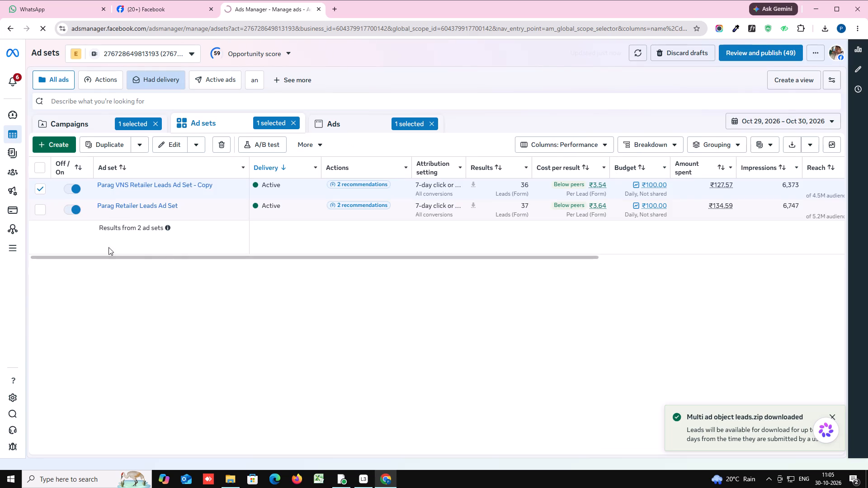
pyautogui.click(39, 188)
pyautogui.click(38, 210)
pyautogui.click(356, 122)
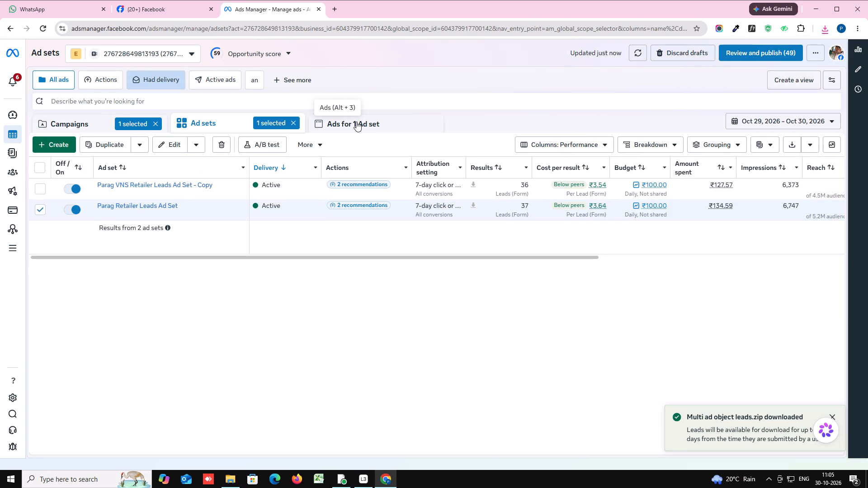
pyautogui.scroll(-7, 370, 273)
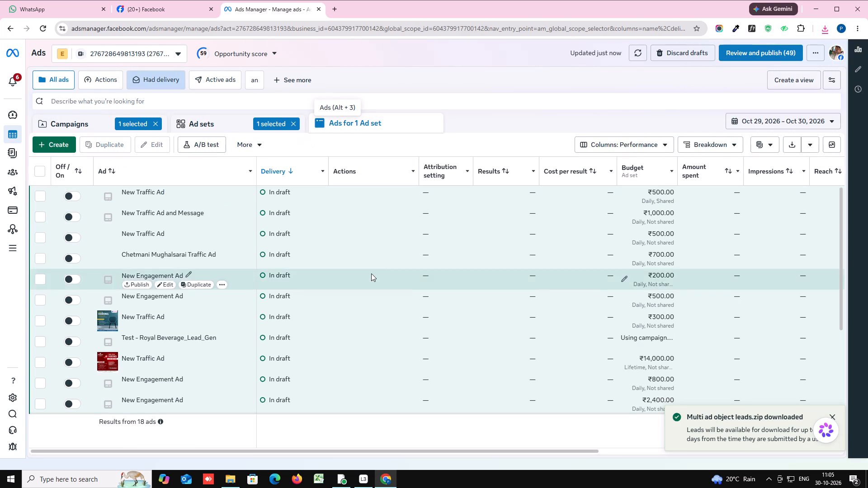
pyautogui.scroll(-3, 371, 273)
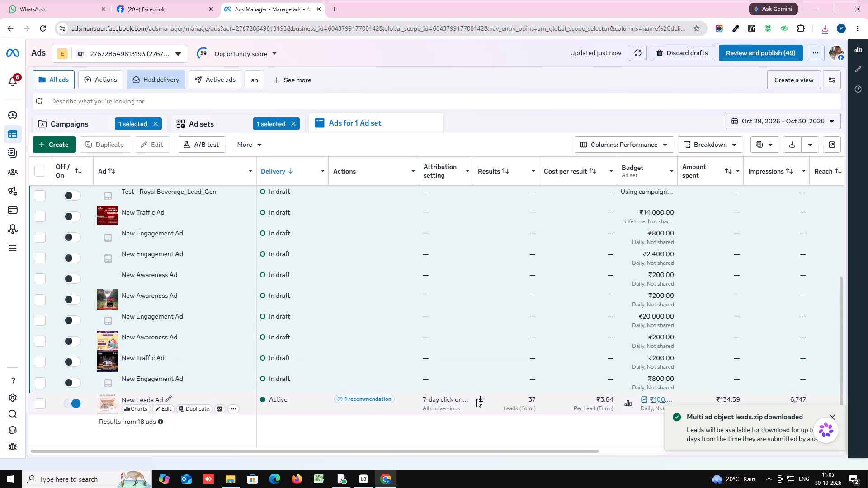
pyautogui.click(480, 399)
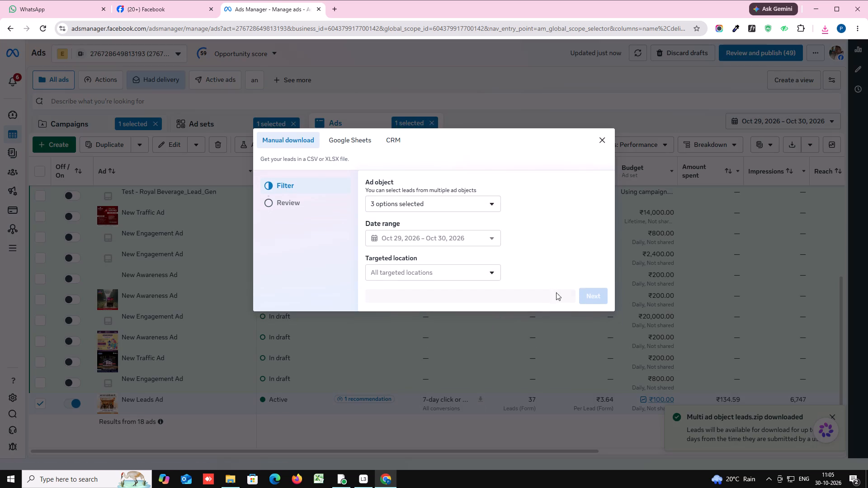
pyautogui.click(591, 296)
pyautogui.click(582, 316)
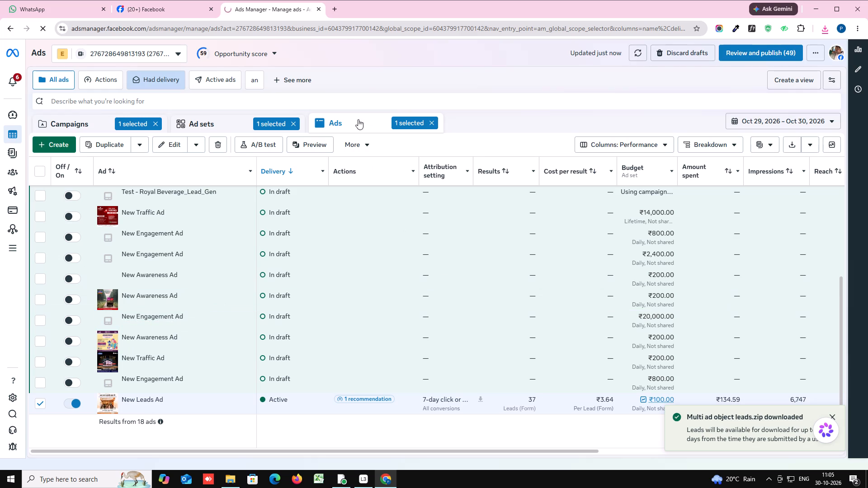
# Clear the selected ad and the selected ad set.
pyautogui.click(432, 126)
pyautogui.click(218, 125)
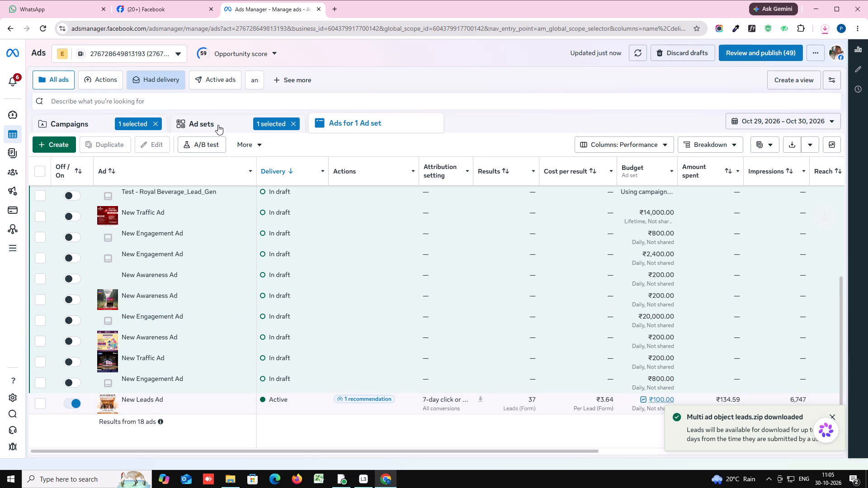
pyautogui.click(292, 122)
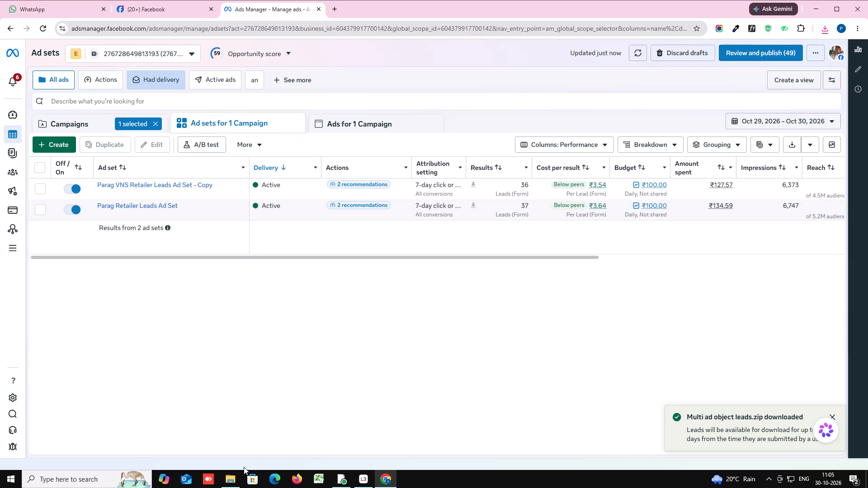
# Open the New Leads Ad file from the Multi_ad_objects_leads_Leads_2026-10-28_2026-10-29 (2) archive in Downloads.
pyautogui.click(230, 479)
pyautogui.click(42, 74)
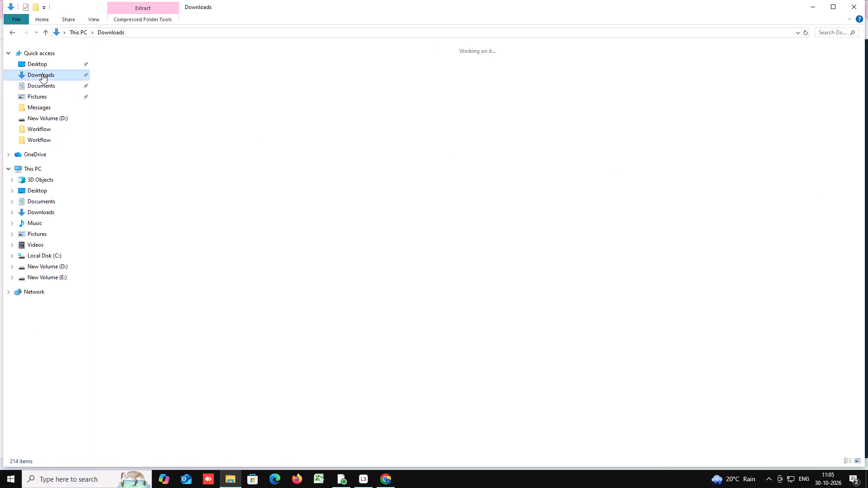
pyautogui.doubleClick(272, 136)
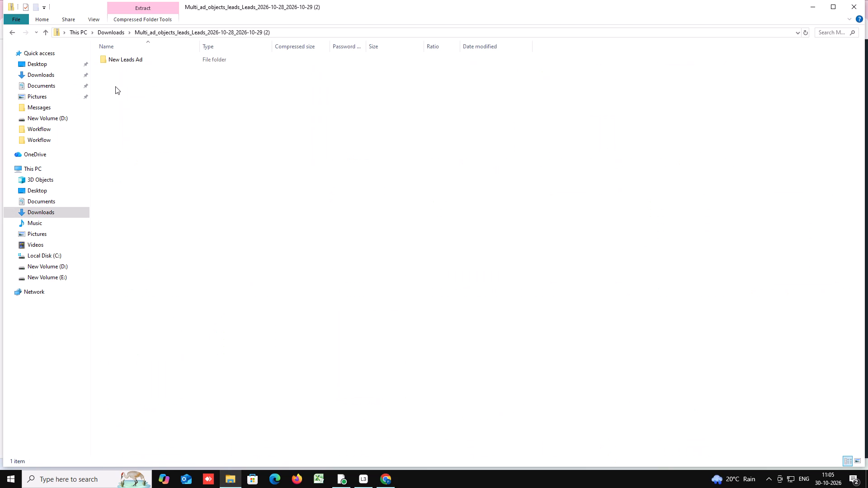
pyautogui.doubleClick(123, 60)
pyautogui.doubleClick(123, 60)
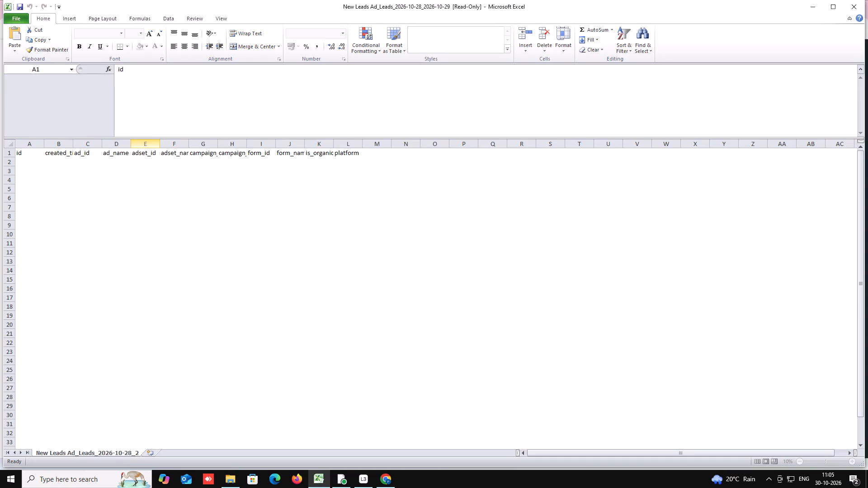
# Widen the created_time column and delete the entire rows 31 to 36, which hold the oldest leads.
pyautogui.moveTo(72, 147); pyautogui.dragTo(76, 147)
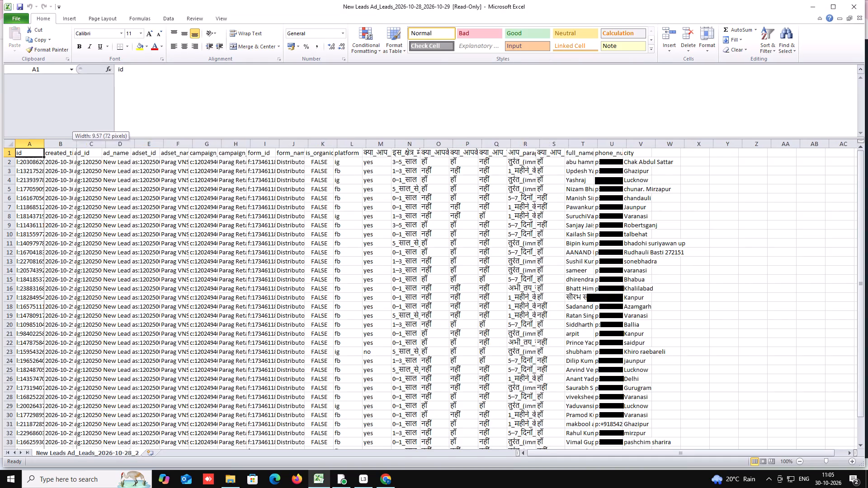
pyautogui.moveTo(76, 147); pyautogui.dragTo(94, 150)
pyautogui.scroll(-7, 94, 291)
pyautogui.click(83, 296)
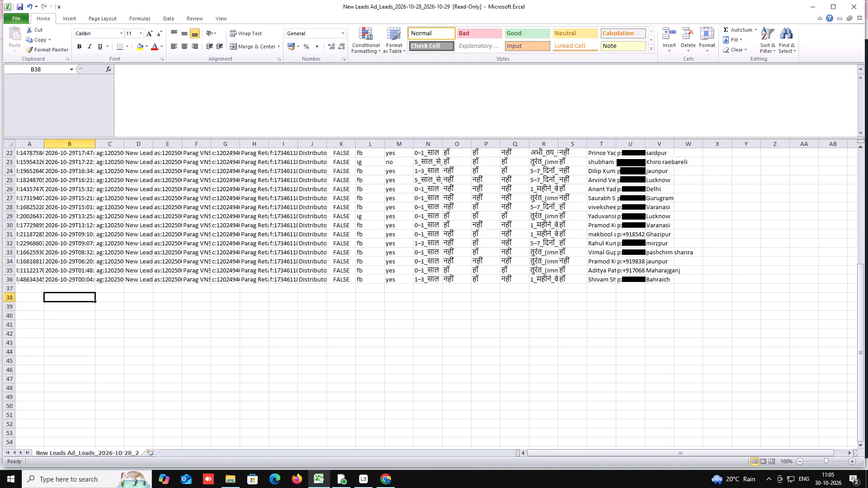
pyautogui.moveTo(78, 235); pyautogui.dragTo(94, 279)
pyautogui.rightClick(77, 254)
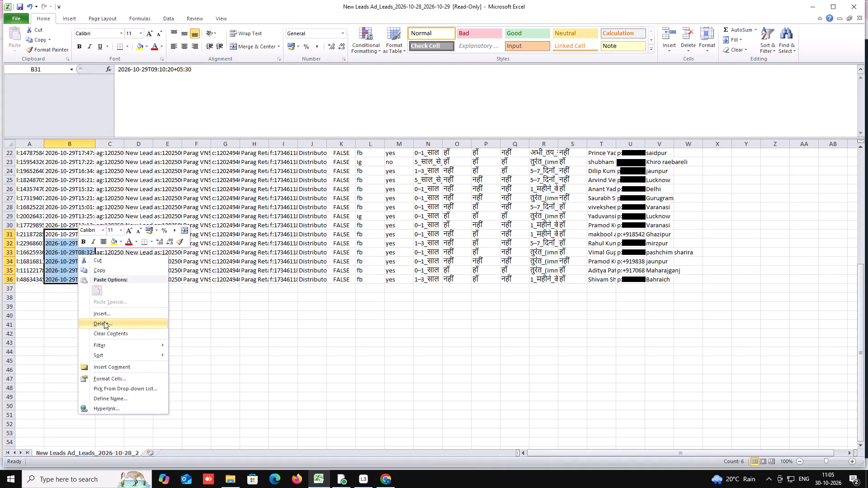
pyautogui.click(104, 321)
pyautogui.click(86, 323)
pyautogui.click(84, 343)
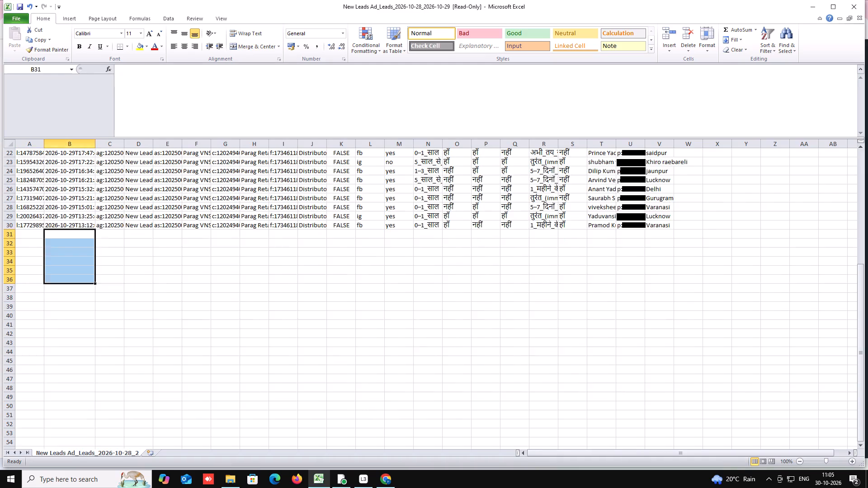
# Delete columns C to K, from ad_id through is_organic.
pyautogui.scroll(19, 164, 191)
pyautogui.moveTo(108, 144); pyautogui.dragTo(249, 187)
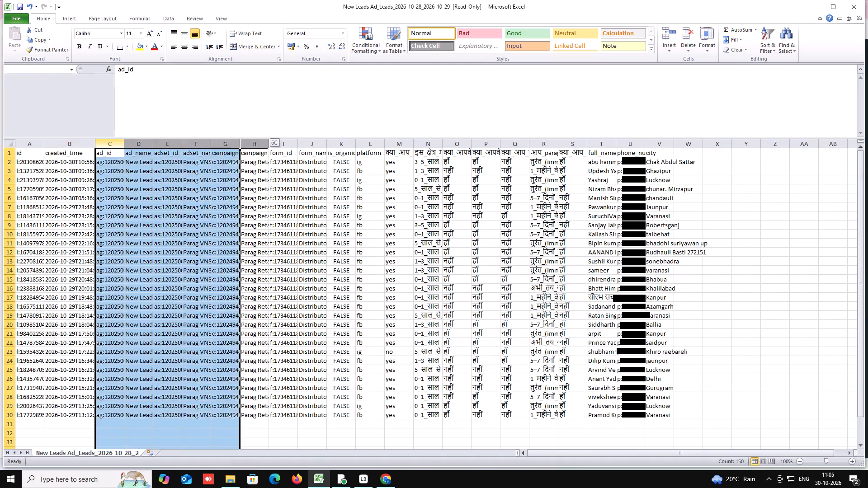
pyautogui.moveTo(249, 187); pyautogui.dragTo(330, 205)
pyautogui.rightClick(225, 220)
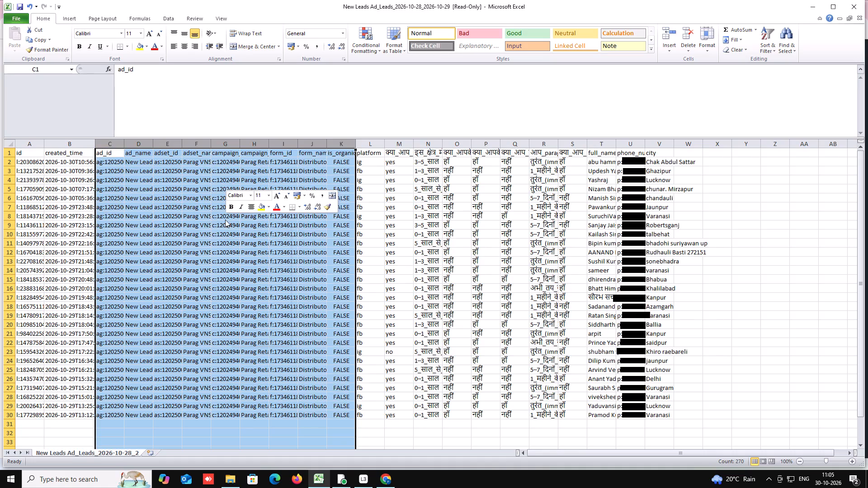
pyautogui.click(252, 292)
pyautogui.click(324, 251)
pyautogui.click(459, 168)
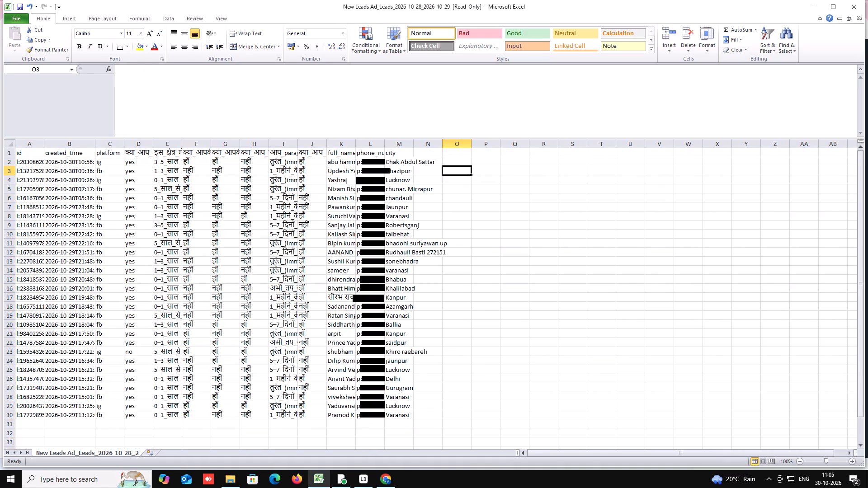
# Widen the city, phone_number, full_name and column I (आप_parag) columns so their contents fit better.
pyautogui.moveTo(411, 143); pyautogui.dragTo(466, 148)
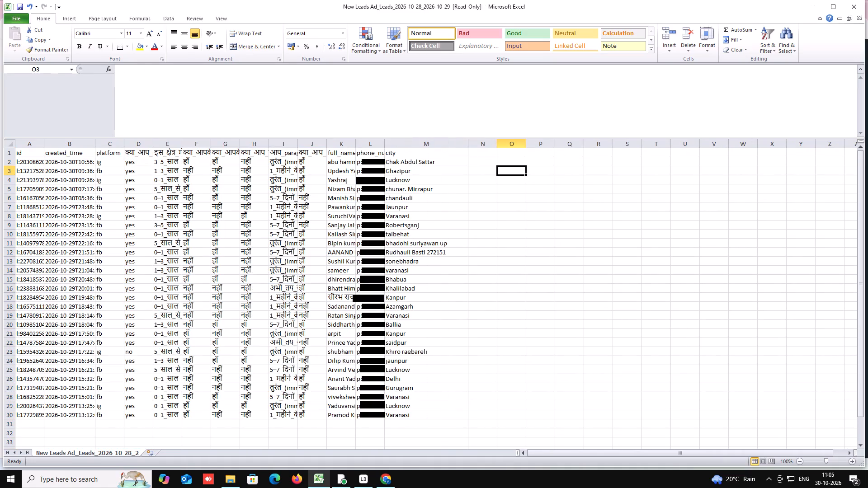
pyautogui.moveTo(384, 143); pyautogui.dragTo(426, 142)
pyautogui.click(394, 186)
pyautogui.moveTo(355, 145); pyautogui.dragTo(374, 143)
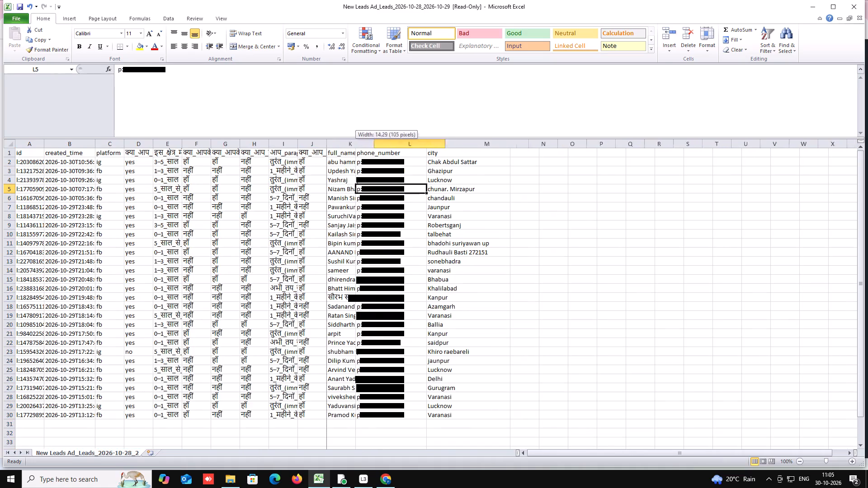
pyautogui.moveTo(374, 143); pyautogui.dragTo(396, 143)
pyautogui.moveTo(297, 145); pyautogui.dragTo(335, 145)
pyautogui.click(319, 209)
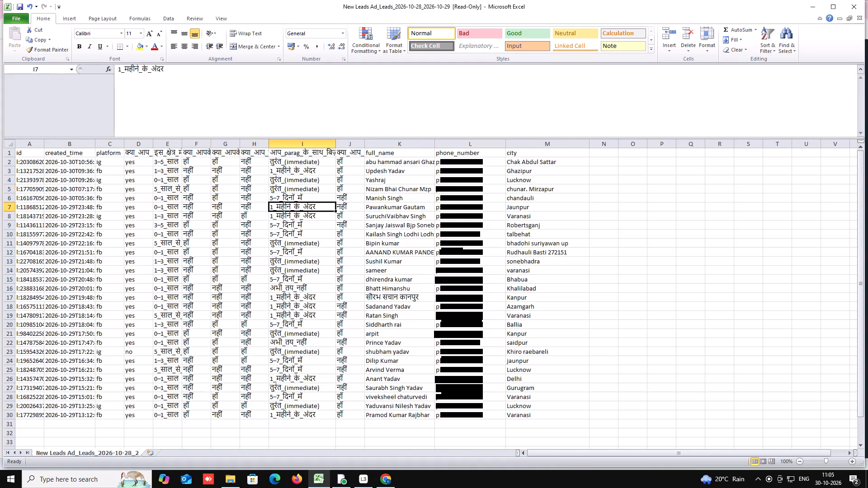
# Replace the id header in A1 with Sr No.
pyautogui.click(28, 155)
pyautogui.write('Sr N')
pyautogui.press('o')
pyautogui.click(31, 192)
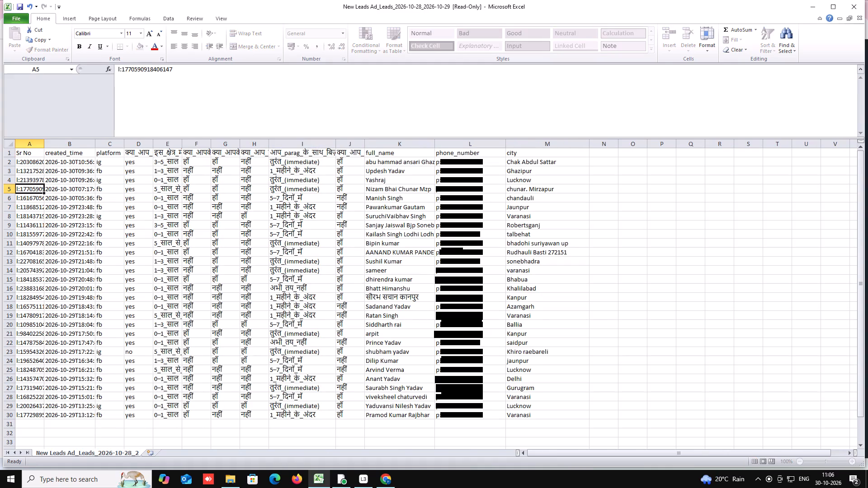
# Number the leads under Sr No, entering 1 to 4 in A2:A5 and filling the series down to 29 in A30.
pyautogui.click(27, 161)
pyautogui.press('1')
pyautogui.click(27, 173)
pyautogui.press('2')
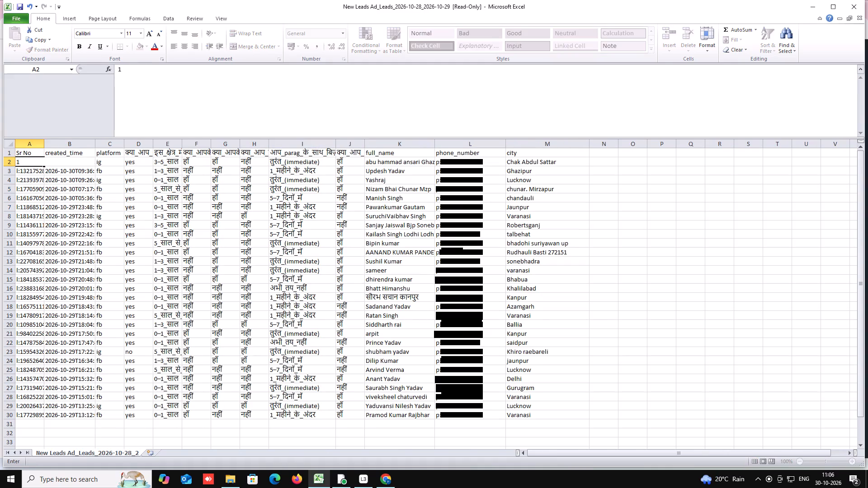
pyautogui.click(28, 183)
pyautogui.press('3')
pyautogui.click(30, 192)
pyautogui.press('4')
pyautogui.click(36, 233)
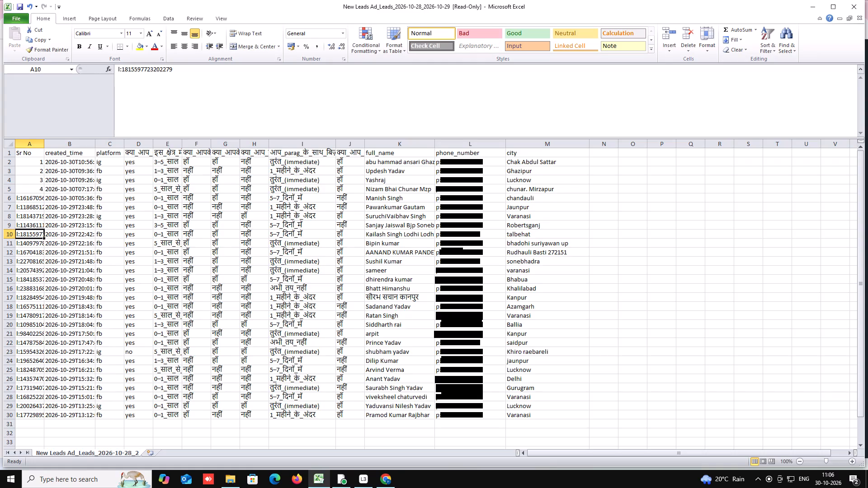
pyautogui.moveTo(36, 160); pyautogui.dragTo(36, 185)
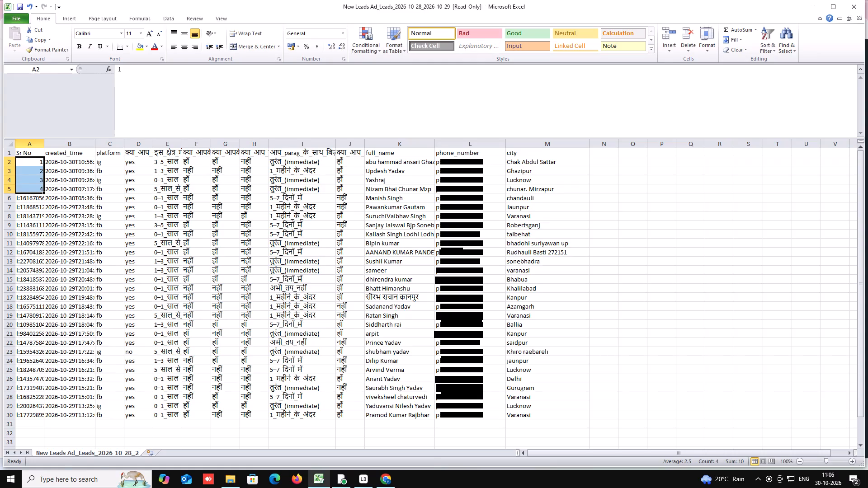
pyautogui.moveTo(44, 192); pyautogui.dragTo(51, 422)
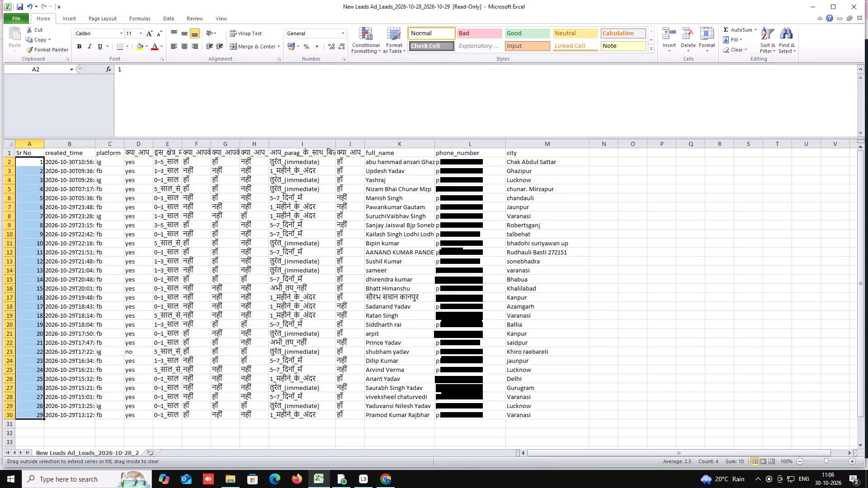
# Centre the contents of the lead table in A1:M31 and apply all borders to it.
pyautogui.click(81, 343)
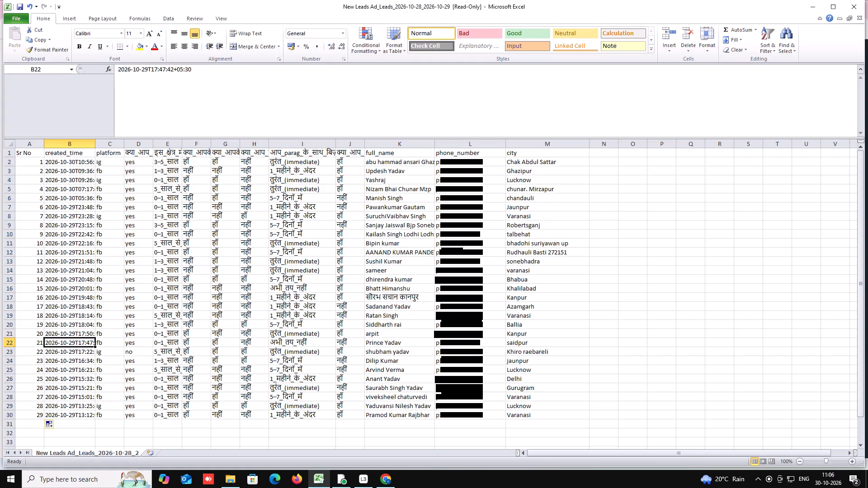
pyautogui.moveTo(26, 154); pyautogui.dragTo(532, 422)
pyautogui.click(183, 47)
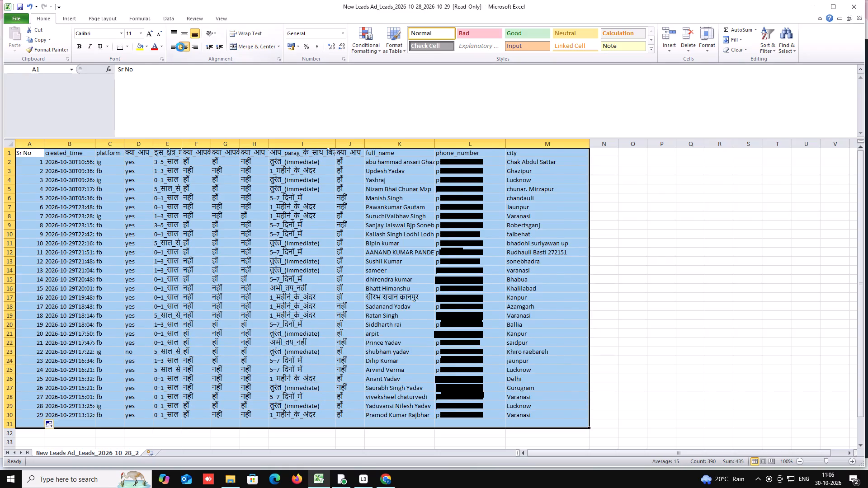
pyautogui.click(128, 46)
pyautogui.click(147, 119)
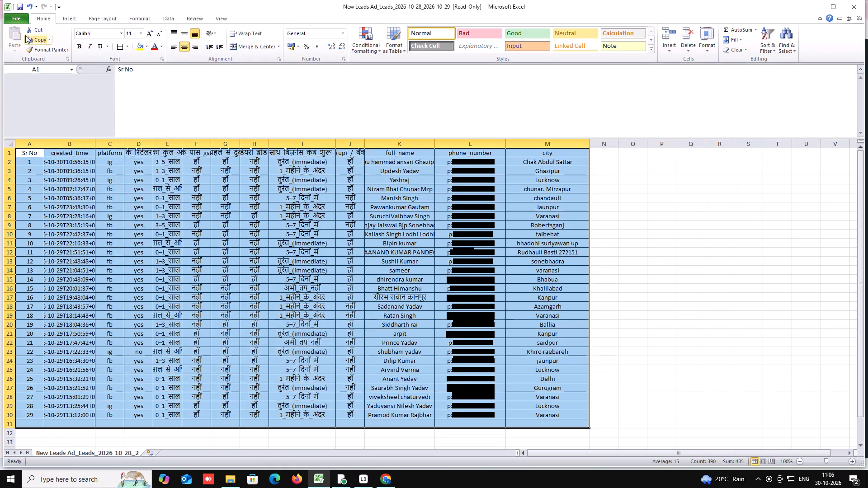
# Save the workbook in Downloads as an Excel Workbook named Parag _Retailer Leads_Vns_30th Oct 26 and close it.
pyautogui.click(19, 19)
pyautogui.click(23, 41)
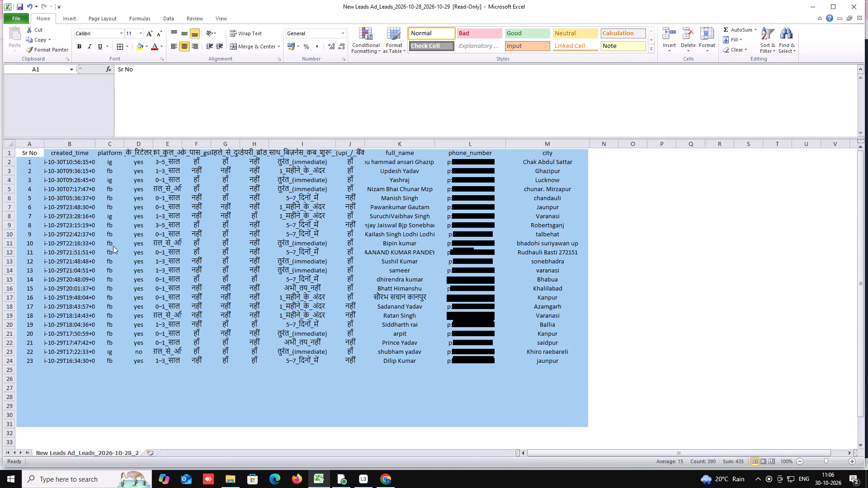
pyautogui.click(78, 227)
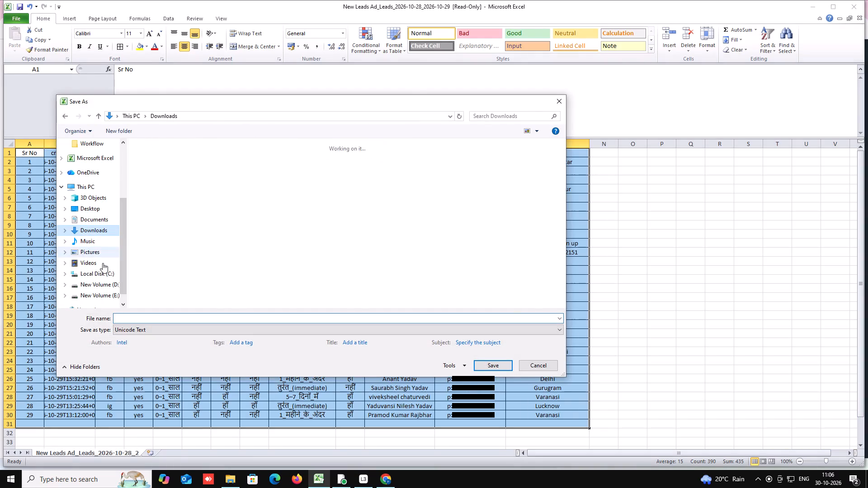
pyautogui.click(132, 328)
pyautogui.click(149, 144)
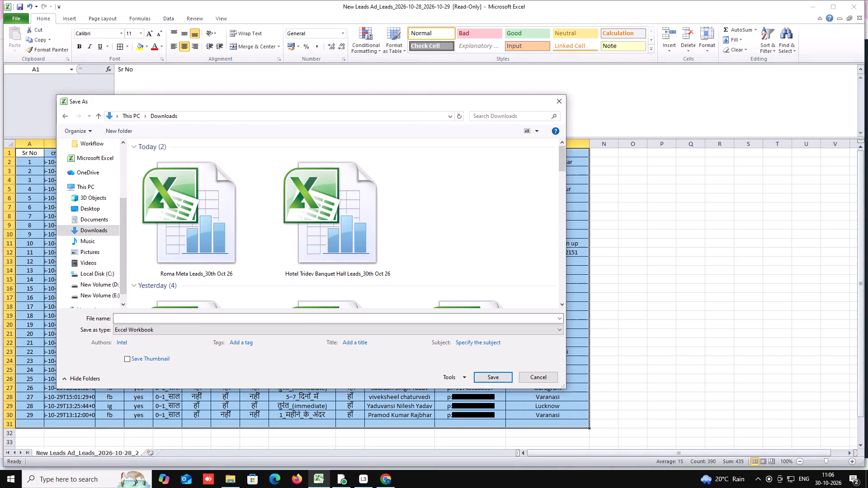
pyautogui.click(158, 316)
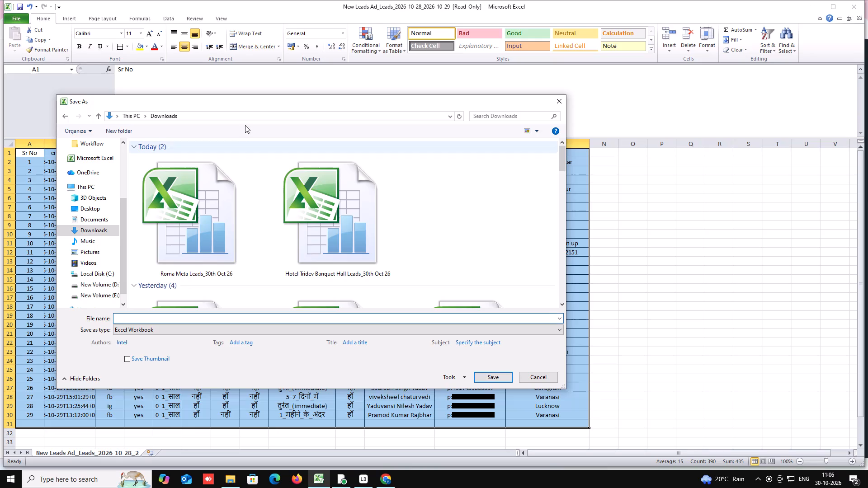
pyautogui.moveTo(255, 103); pyautogui.dragTo(283, 300)
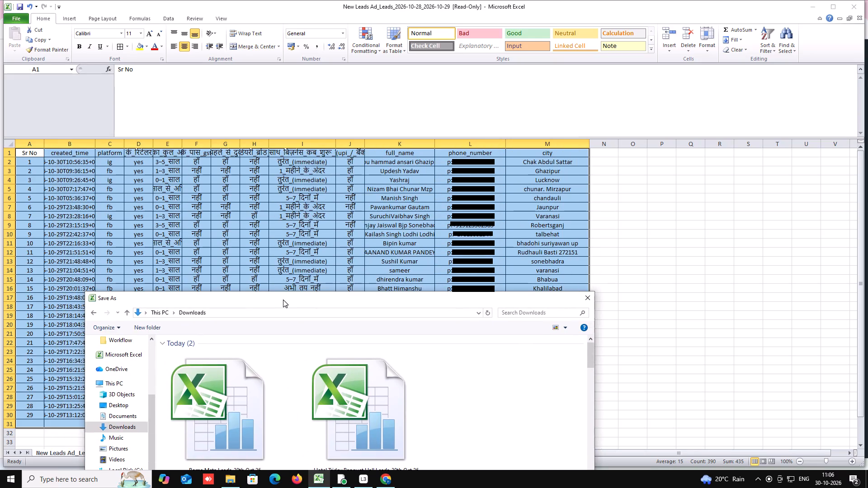
pyautogui.moveTo(283, 300); pyautogui.dragTo(295, 239)
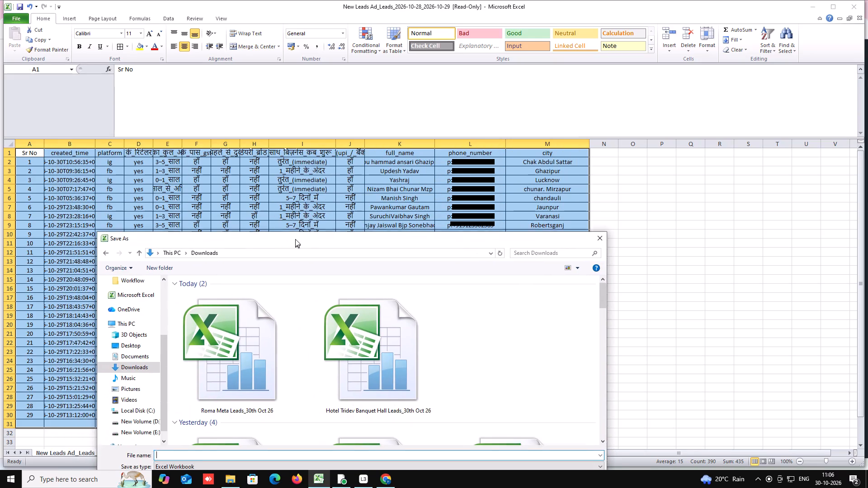
pyautogui.moveTo(295, 239); pyautogui.dragTo(253, 249)
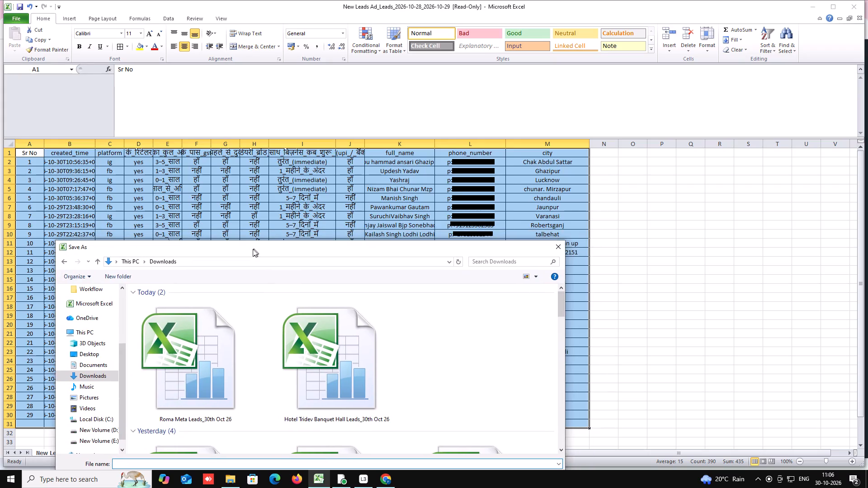
pyautogui.moveTo(253, 249); pyautogui.dragTo(270, 260)
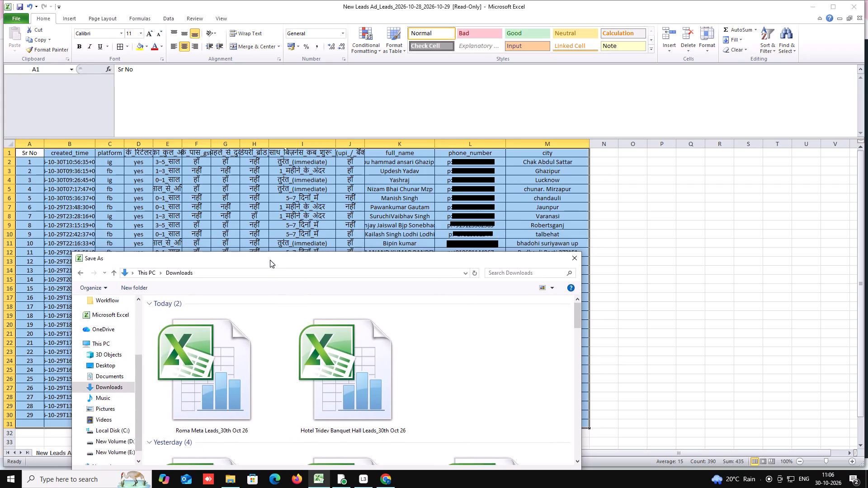
pyautogui.moveTo(270, 260); pyautogui.dragTo(267, 65)
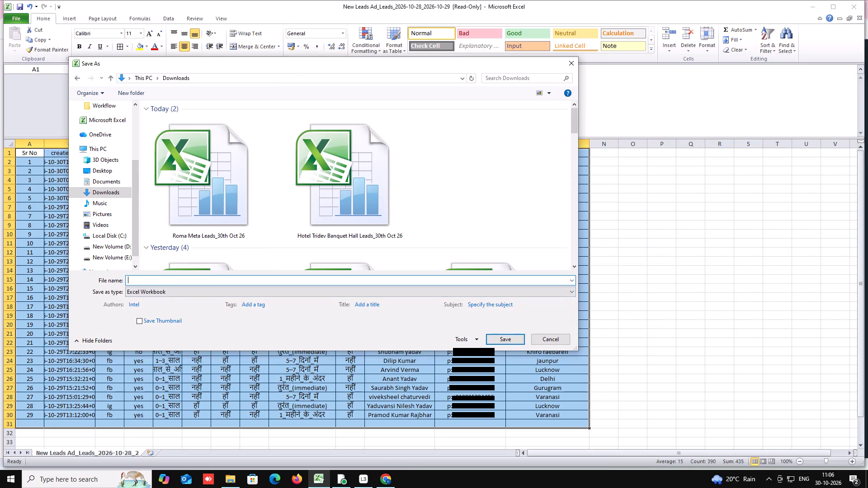
pyautogui.write('Parag')
pyautogui.click(214, 382)
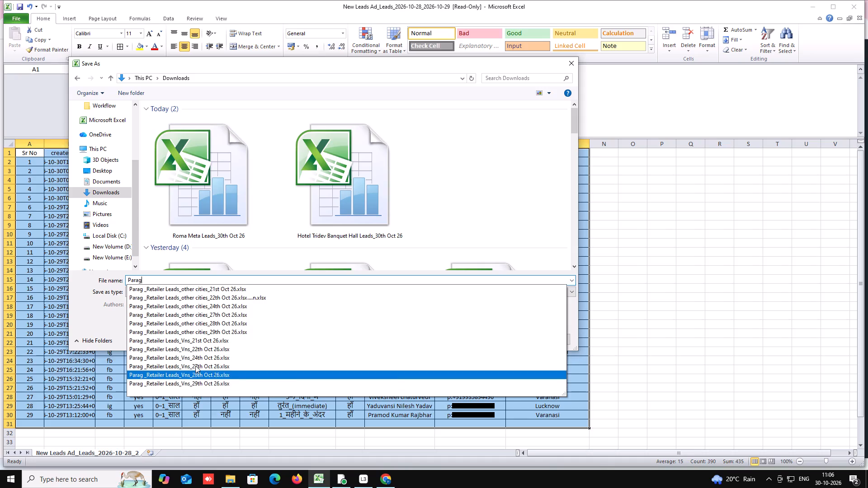
pyautogui.click(195, 280)
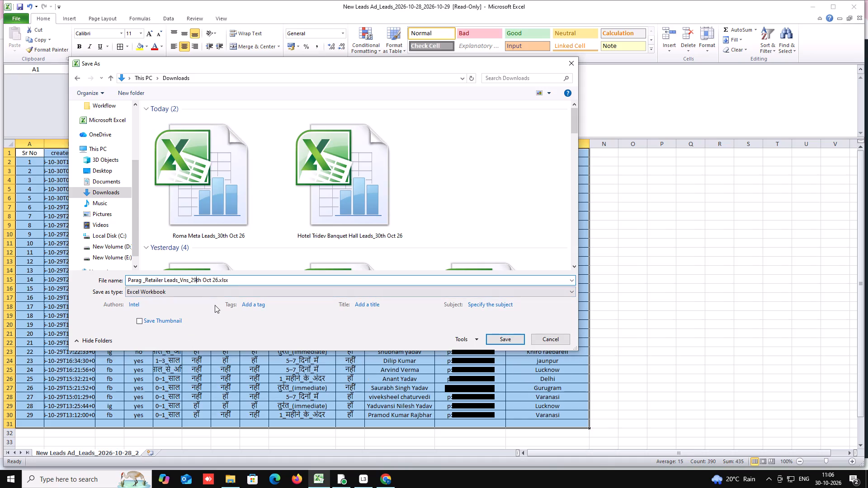
pyautogui.press('BackSpace')
pyautogui.press('BackSpace')
pyautogui.write('30')
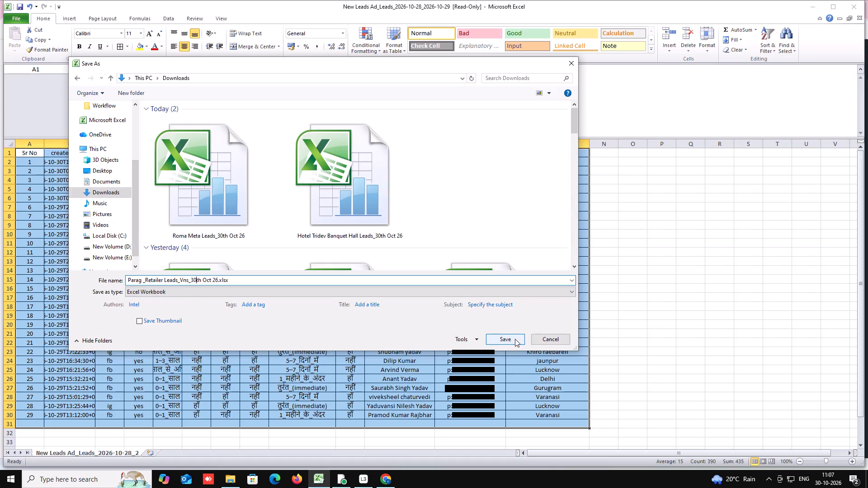
pyautogui.click(515, 339)
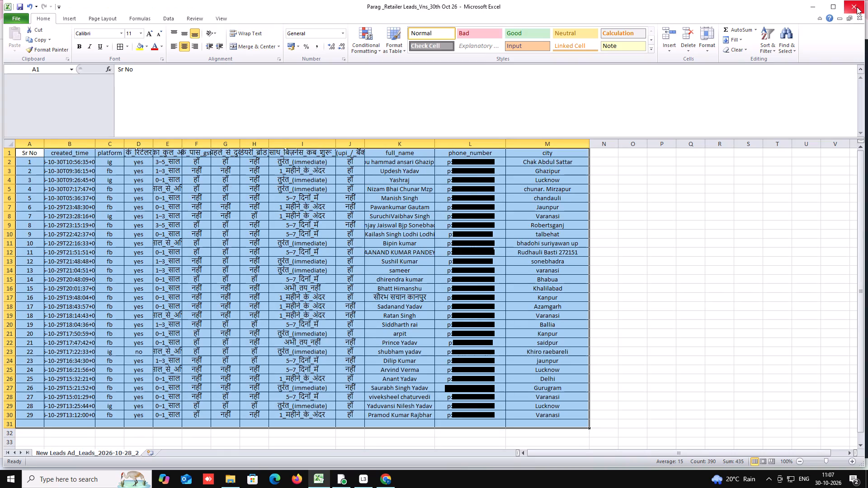
pyautogui.click(857, 7)
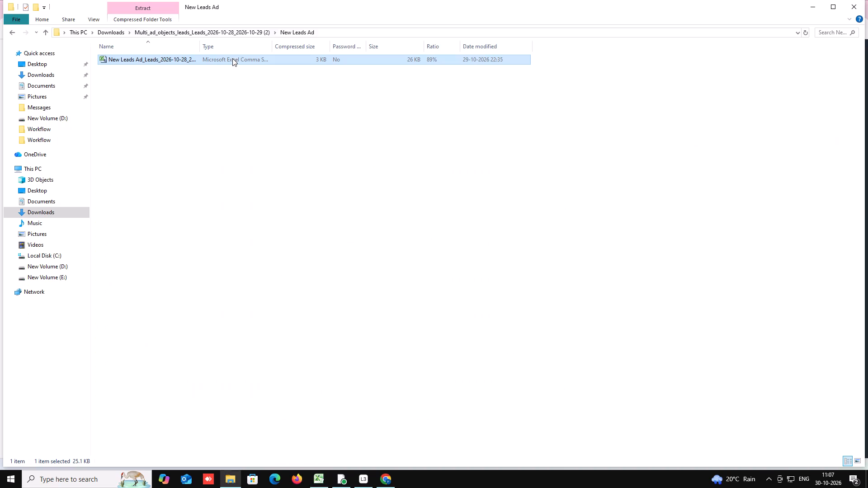
# Open the New Leads Ad leads file inside the Multi_ad_objects_leads_Leads_2026-10-28_2026-10-29 (3) archive in Downloads.
pyautogui.click(40, 75)
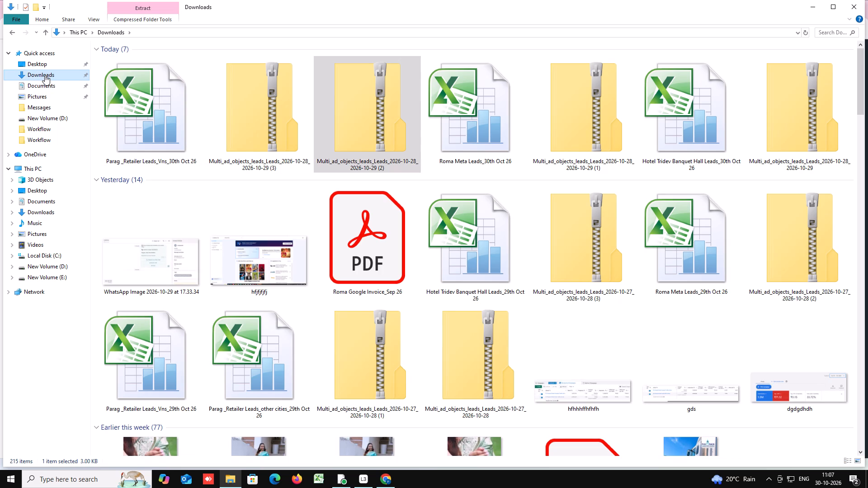
pyautogui.click(44, 75)
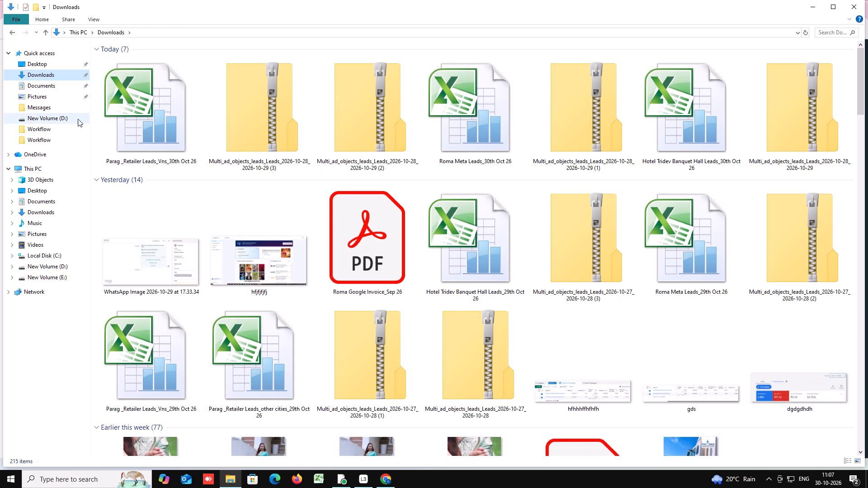
pyautogui.doubleClick(241, 116)
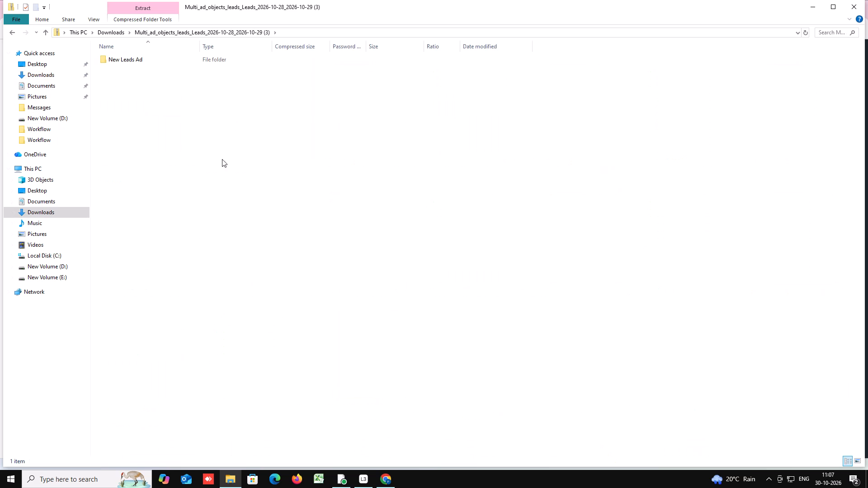
pyautogui.doubleClick(151, 61)
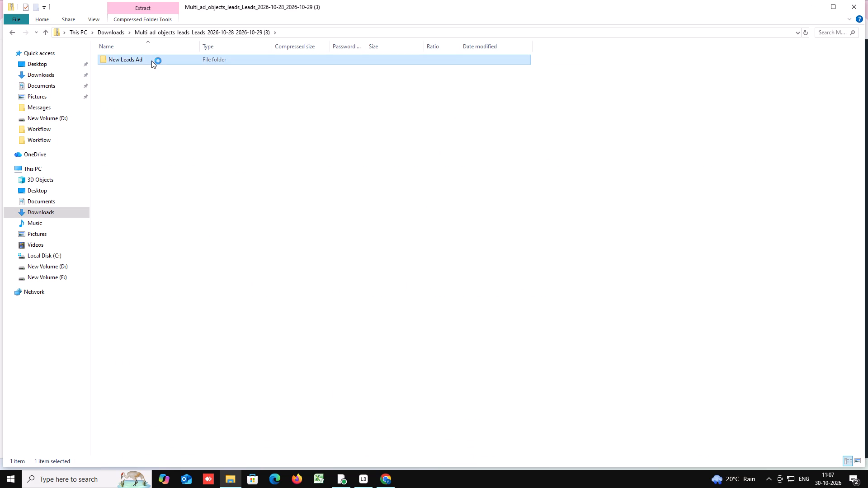
pyautogui.doubleClick(151, 61)
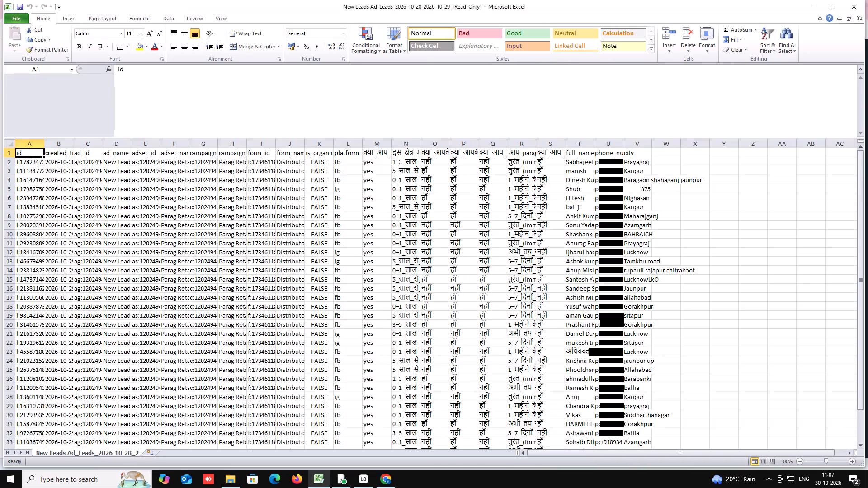
# Widen the created_time column and delete rows 33 to 37, the leads created from 10:03:58 on 2026-10-29 and earlier.
pyautogui.moveTo(72, 140); pyautogui.dragTo(108, 155)
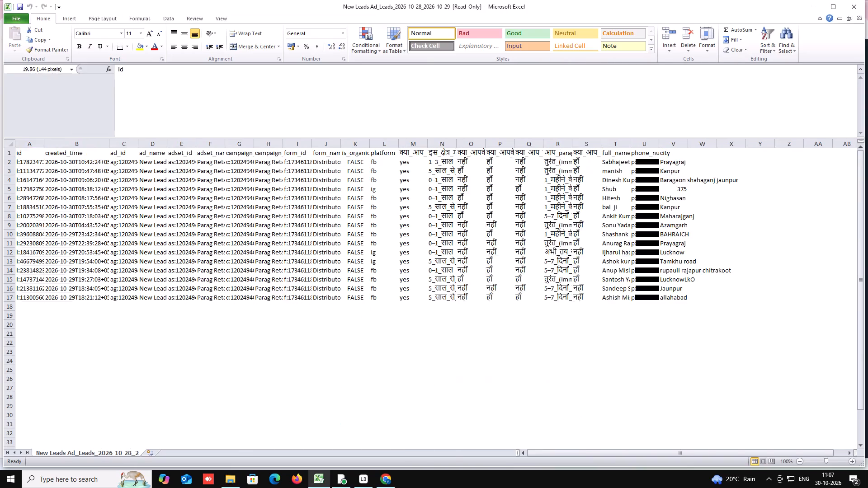
pyautogui.scroll(-8, 107, 266)
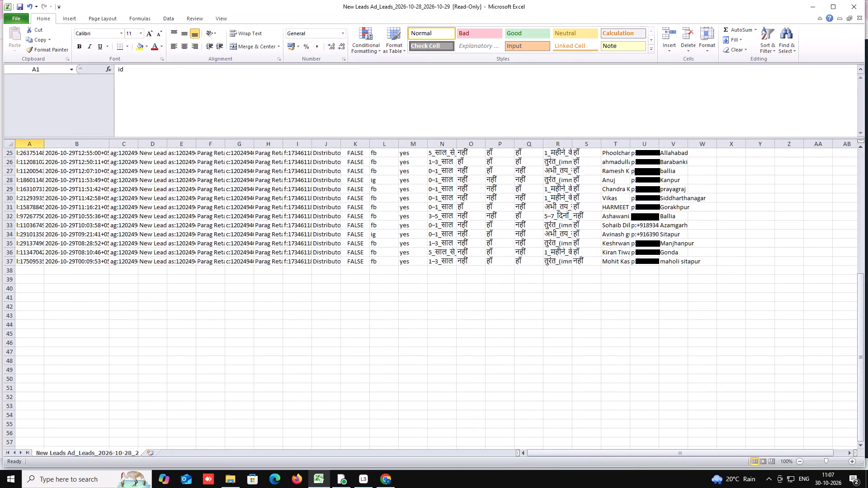
pyautogui.moveTo(71, 224); pyautogui.dragTo(92, 264)
pyautogui.rightClick(82, 237)
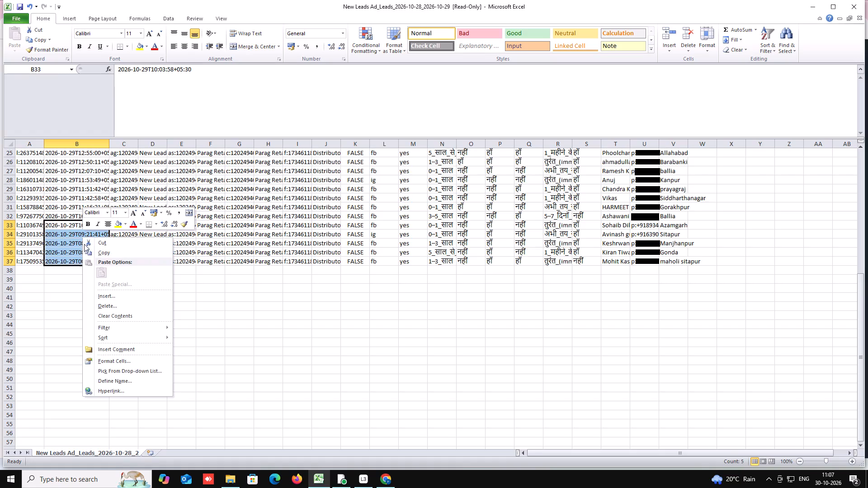
pyautogui.click(109, 307)
pyautogui.click(92, 308)
pyautogui.click(93, 331)
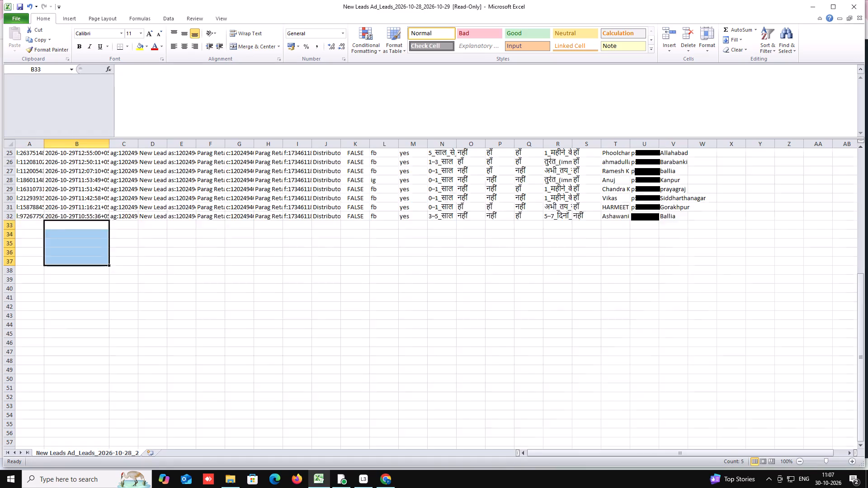
# Delete columns C to K, from ad_id through is_organic.
pyautogui.scroll(20, 124, 222)
pyautogui.moveTo(129, 141); pyautogui.dragTo(203, 175)
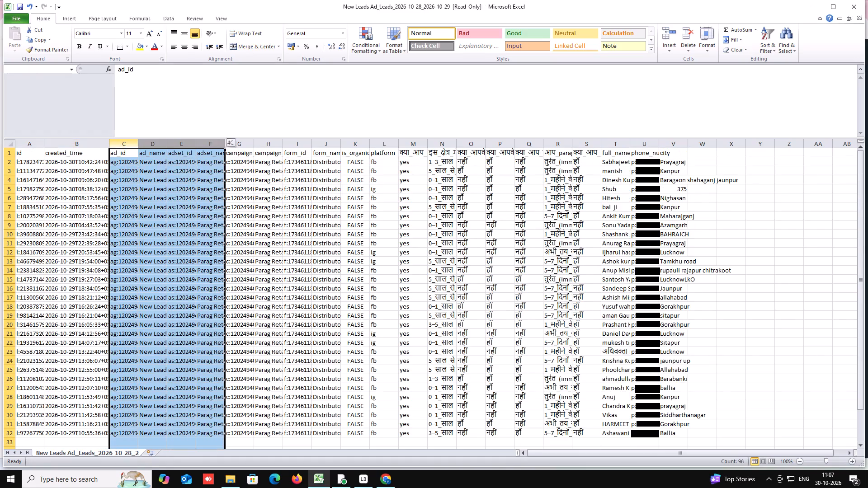
pyautogui.moveTo(203, 175); pyautogui.dragTo(351, 219)
pyautogui.rightClick(273, 215)
pyautogui.click(297, 282)
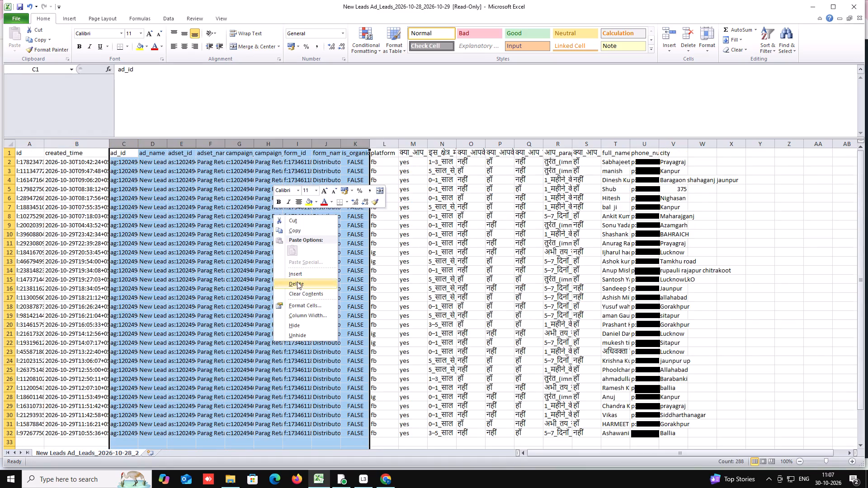
pyautogui.click(418, 255)
# Widen the city, phone_number and column I (आप_parag) columns so their contents fit better.
pyautogui.moveTo(426, 143); pyautogui.dragTo(472, 145)
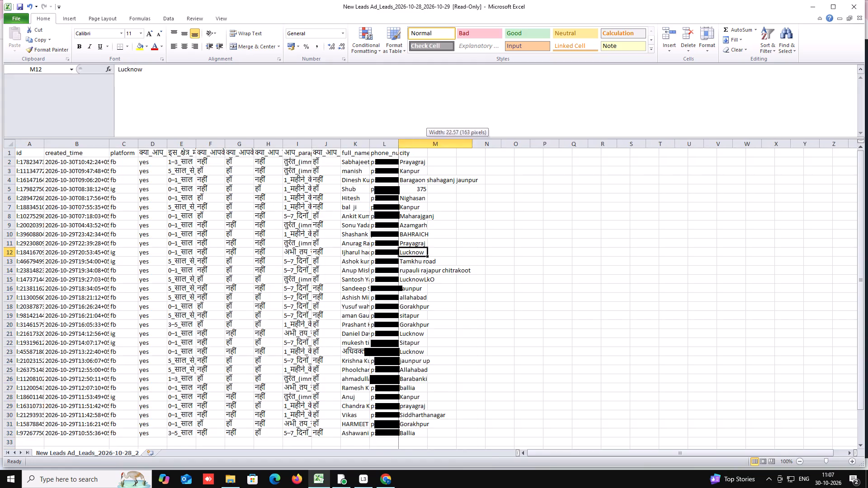
pyautogui.moveTo(472, 145); pyautogui.dragTo(472, 145)
pyautogui.moveTo(399, 141); pyautogui.dragTo(434, 141)
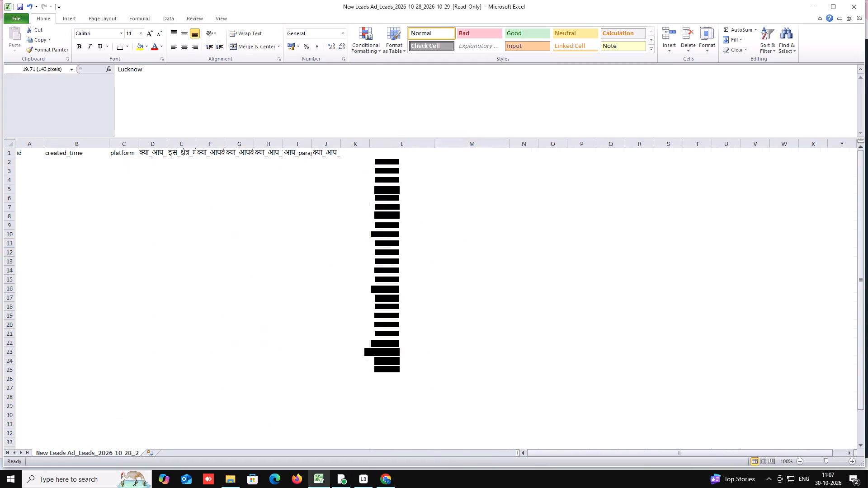
pyautogui.moveTo(311, 143); pyautogui.dragTo(340, 148)
pyautogui.click(288, 207)
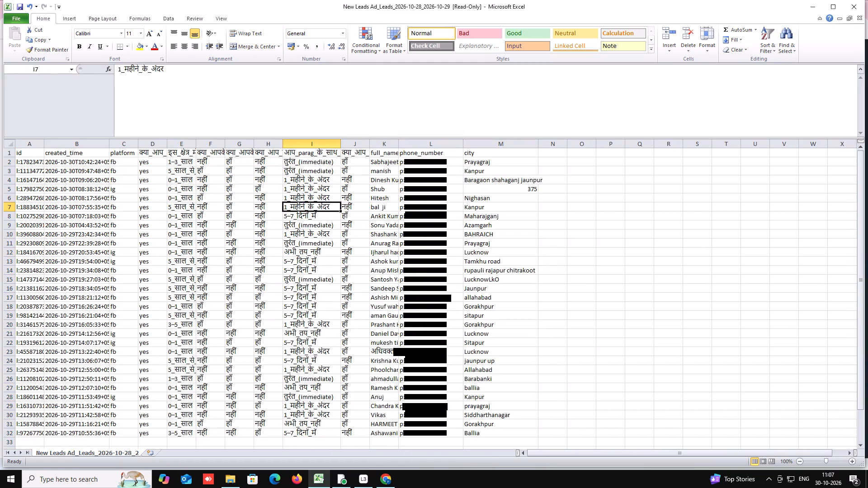
# Replace the id header in A1 with Sr No.
pyautogui.click(18, 155)
pyautogui.write('Sr No')
pyautogui.click(38, 229)
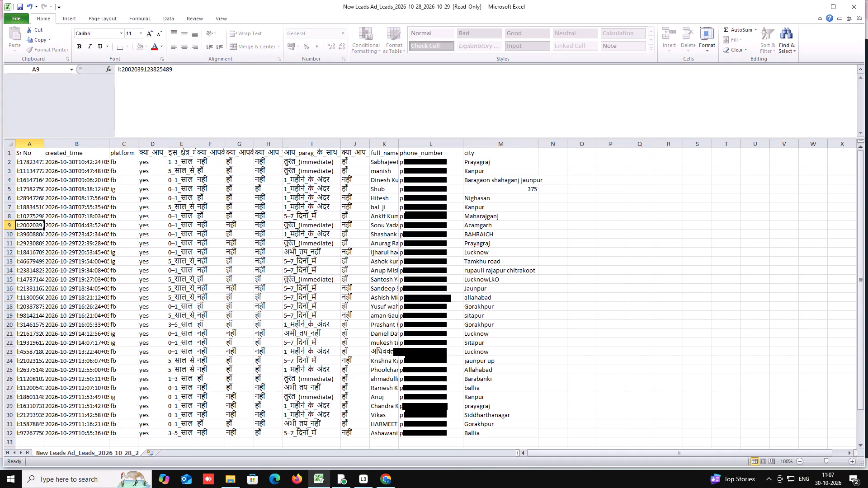
# Number the leads in the Sr No column, entering 1 to 4 in A2:A5 and filling the series down to row 32.
pyautogui.click(33, 164)
pyautogui.press('1')
pyautogui.click(29, 171)
pyautogui.press('2')
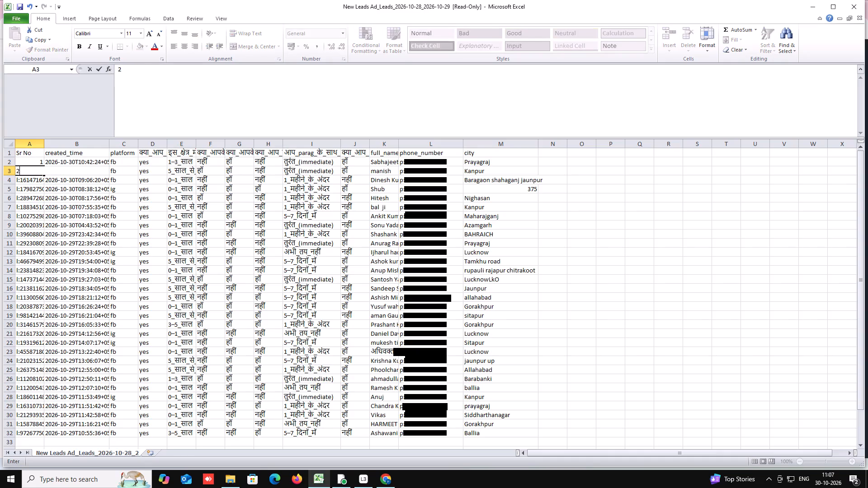
pyautogui.click(31, 183)
pyautogui.press('3')
pyautogui.click(31, 193)
pyautogui.press('4')
pyautogui.click(33, 210)
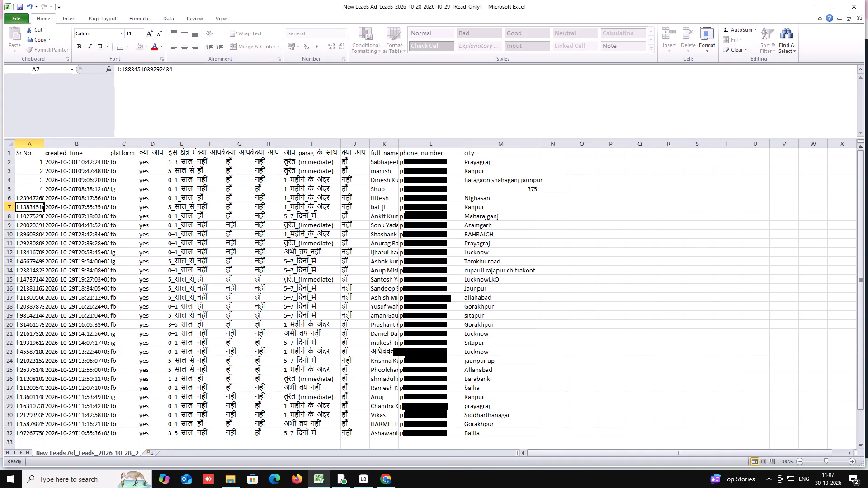
pyautogui.moveTo(40, 162); pyautogui.dragTo(41, 185)
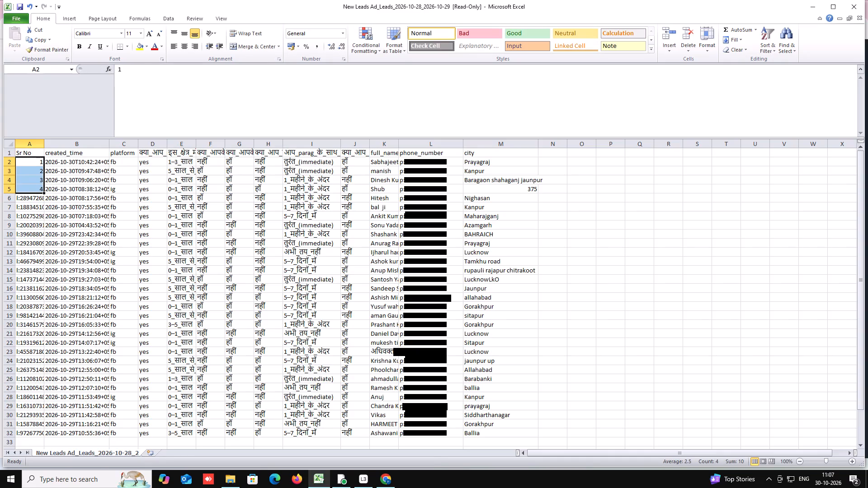
pyautogui.moveTo(44, 193); pyautogui.dragTo(61, 438)
pyautogui.click(113, 389)
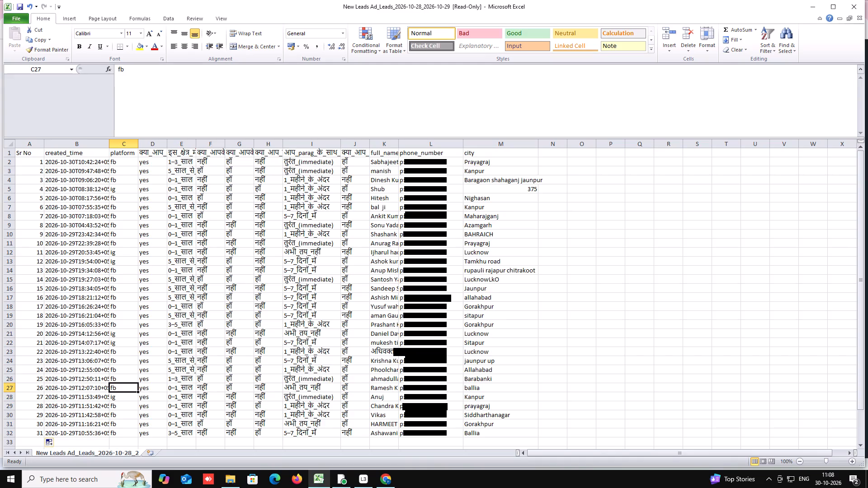
# Delete the entire rows of the Kanpur lead in row 3 and the lead whose city is 375.
pyautogui.click(481, 173)
pyautogui.rightClick(481, 173)
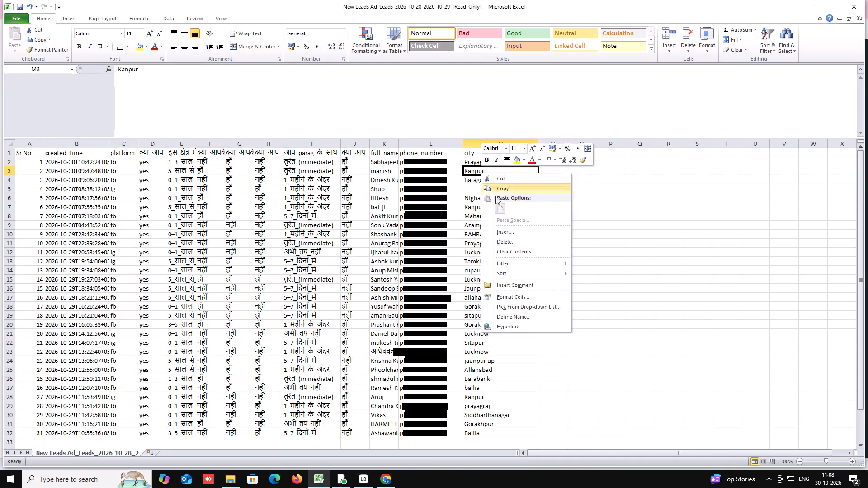
pyautogui.click(506, 241)
pyautogui.click(502, 242)
pyautogui.doubleClick(494, 266)
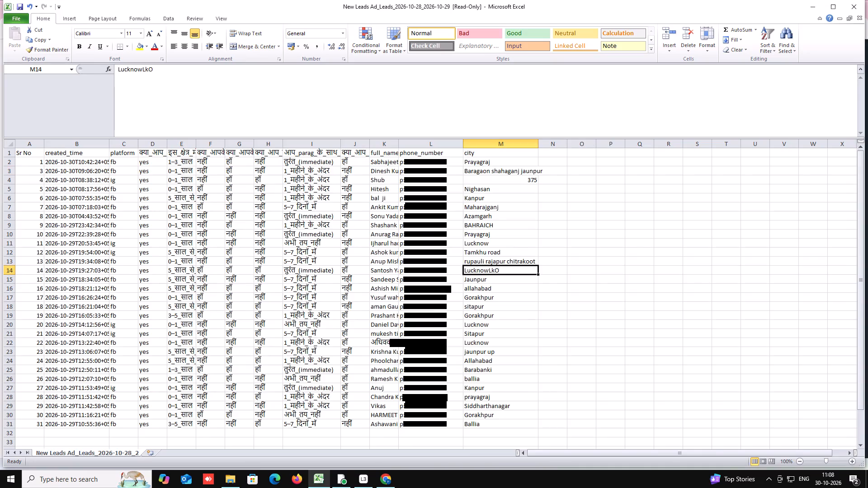
pyautogui.click(492, 179)
pyautogui.rightClick(492, 179)
pyautogui.click(509, 245)
pyautogui.click(505, 245)
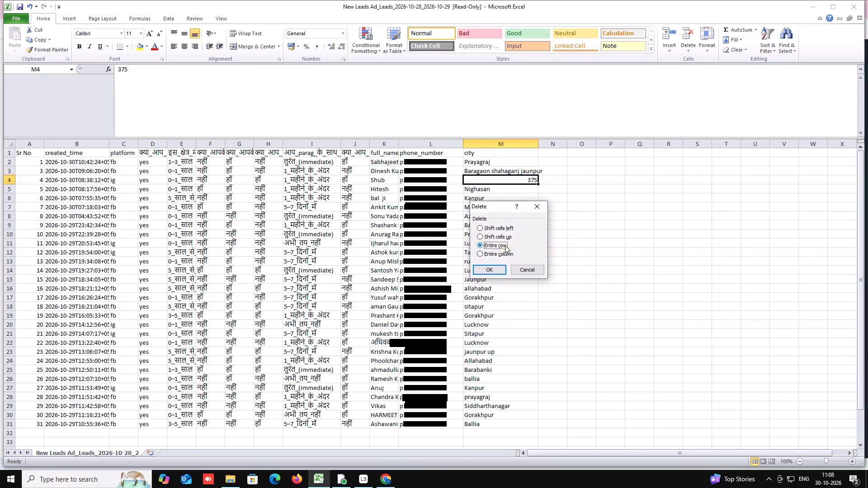
pyautogui.doubleClick(492, 268)
# Delete entire rows 4 and 5, the Nighasan and Kanpur leads.
pyautogui.moveTo(480, 180); pyautogui.dragTo(484, 187)
pyautogui.rightClick(484, 187)
pyautogui.click(508, 258)
pyautogui.click(503, 258)
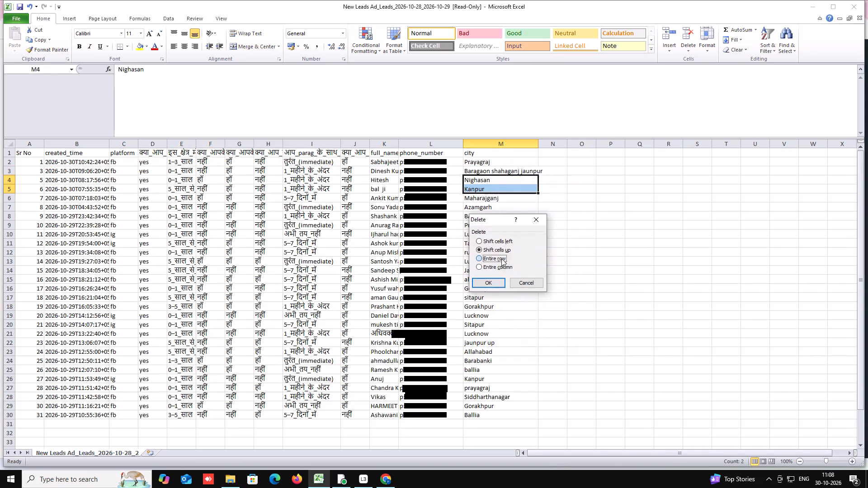
pyautogui.doubleClick(495, 281)
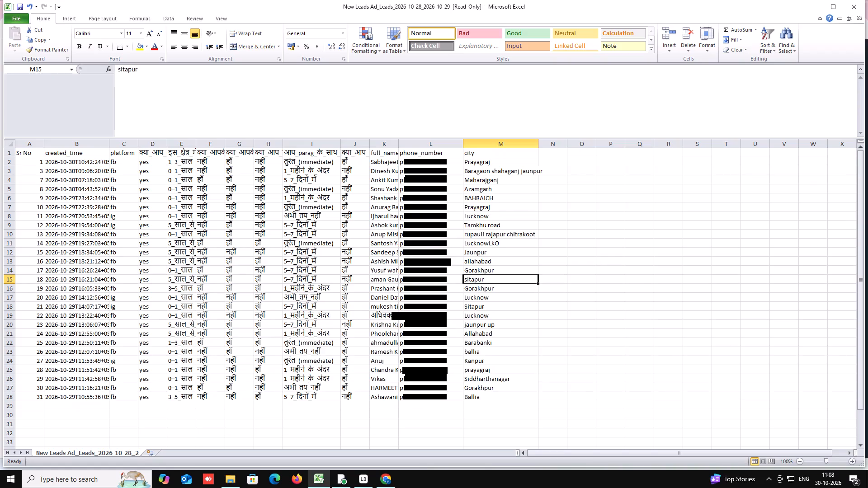
# Delete the entire rows of the Maharajganj and BAHRAICH leads.
pyautogui.click(485, 178)
pyautogui.rightClick(485, 178)
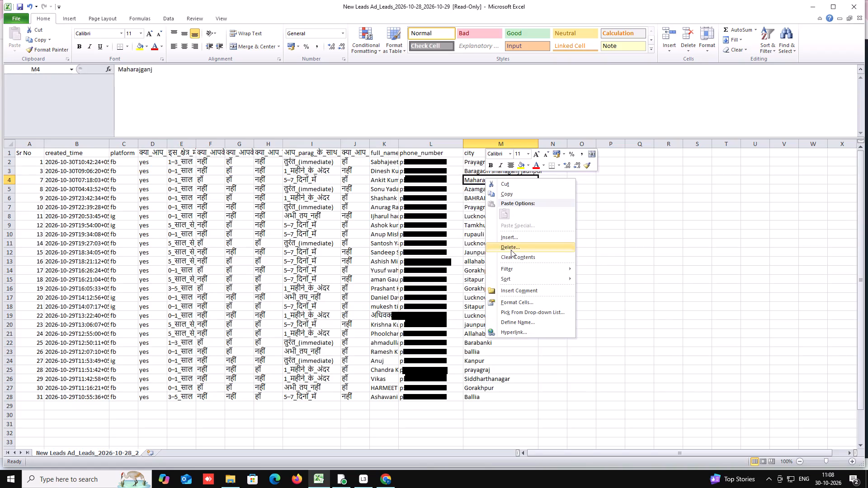
pyautogui.click(511, 250)
pyautogui.click(502, 253)
pyautogui.doubleClick(494, 271)
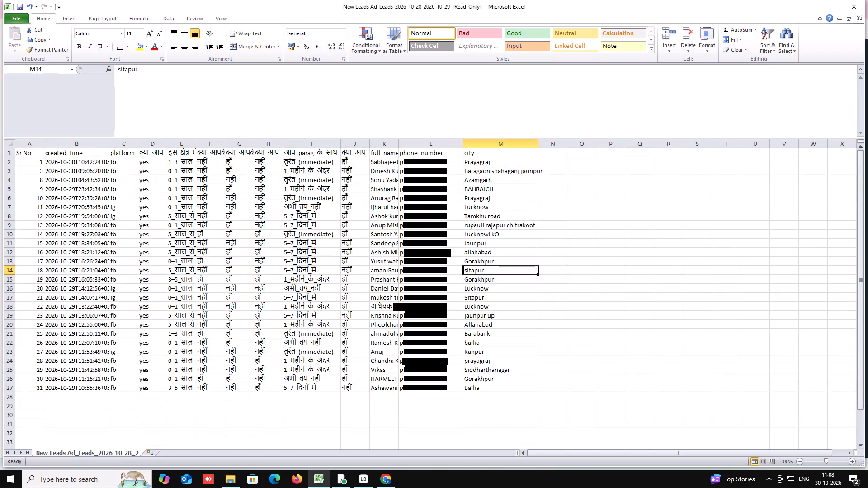
pyautogui.click(480, 188)
pyautogui.rightClick(480, 188)
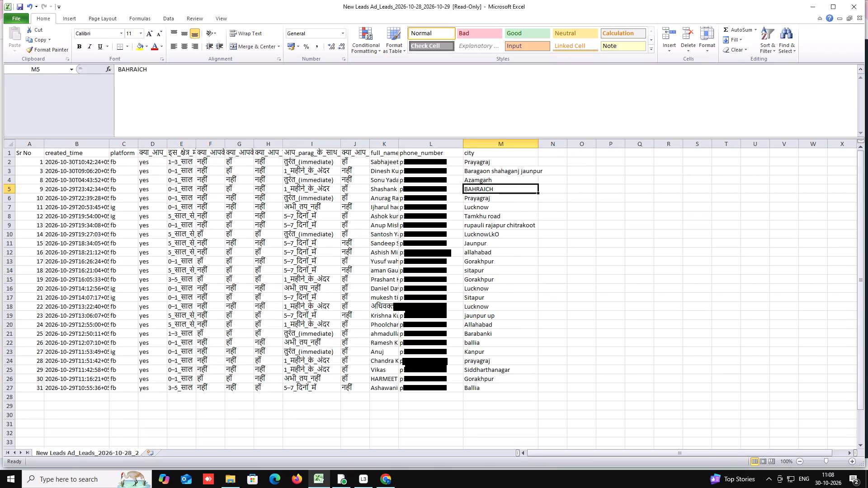
pyautogui.click(503, 256)
pyautogui.click(492, 258)
pyautogui.doubleClick(484, 279)
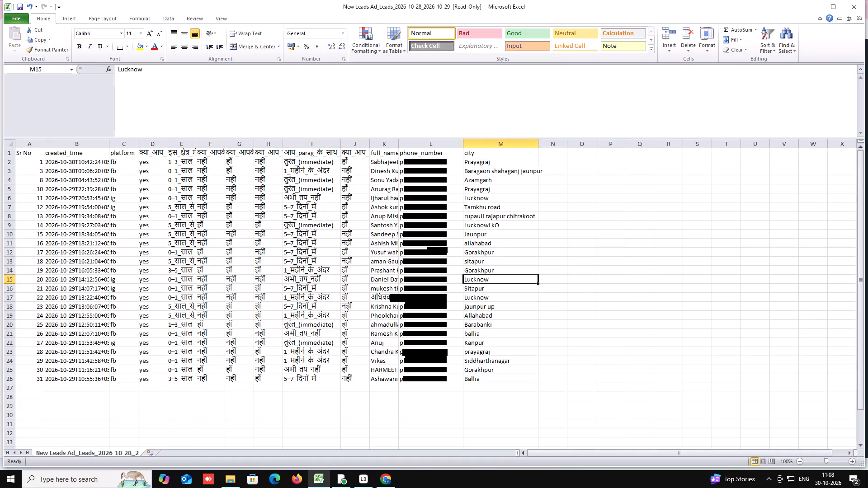
# Delete entire rows 6 to 9, the leads from Lucknow through LucknowLkO.
pyautogui.moveTo(484, 197); pyautogui.dragTo(488, 203)
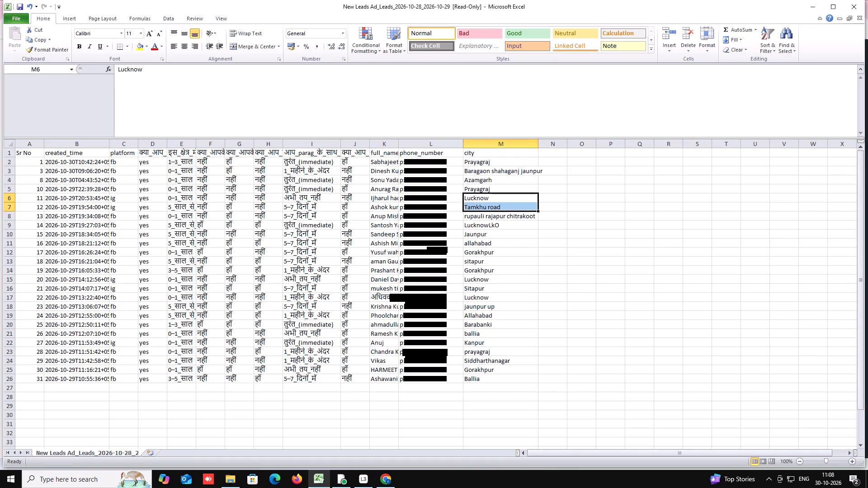
pyautogui.moveTo(488, 203); pyautogui.dragTo(496, 224)
pyautogui.rightClick(496, 224)
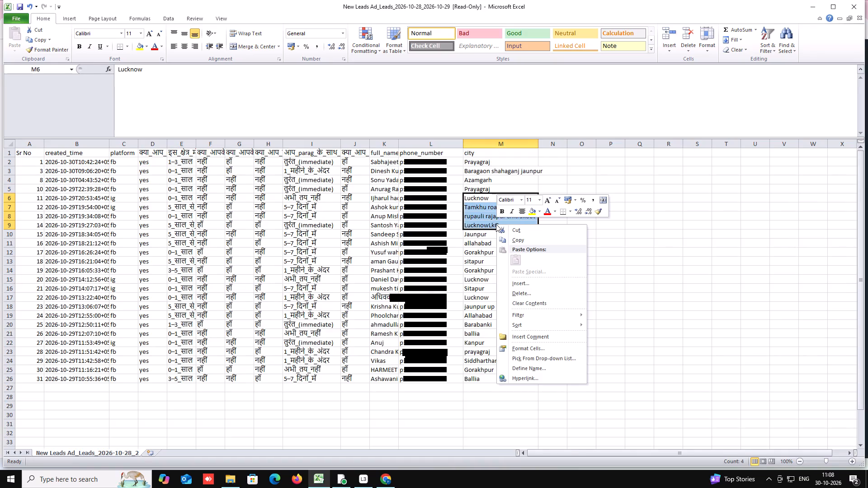
pyautogui.click(524, 291)
pyautogui.click(518, 292)
pyautogui.click(505, 314)
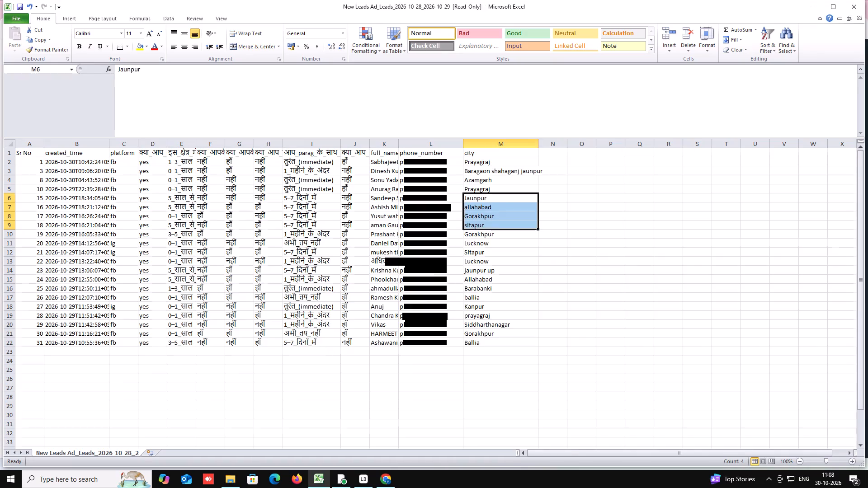
# Delete entire rows 8 to 13, the block of Gorakhpur, Sitapur and Lucknow leads.
pyautogui.click(502, 264)
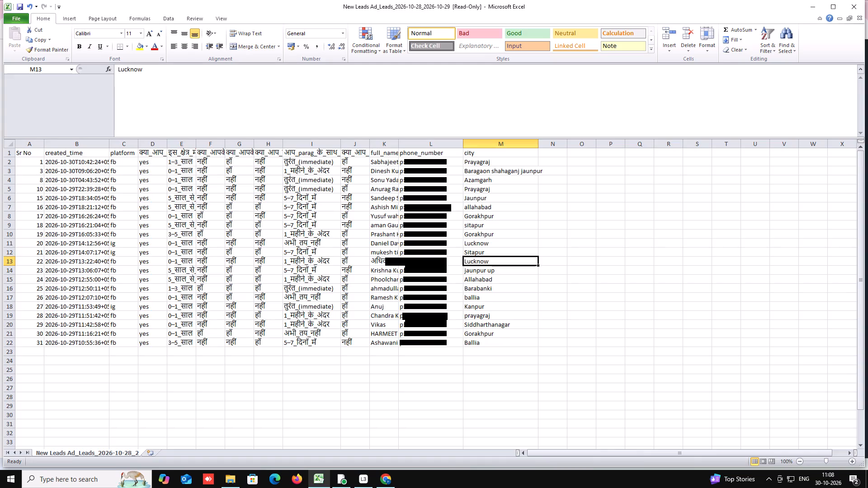
pyautogui.moveTo(481, 216); pyautogui.dragTo(486, 235)
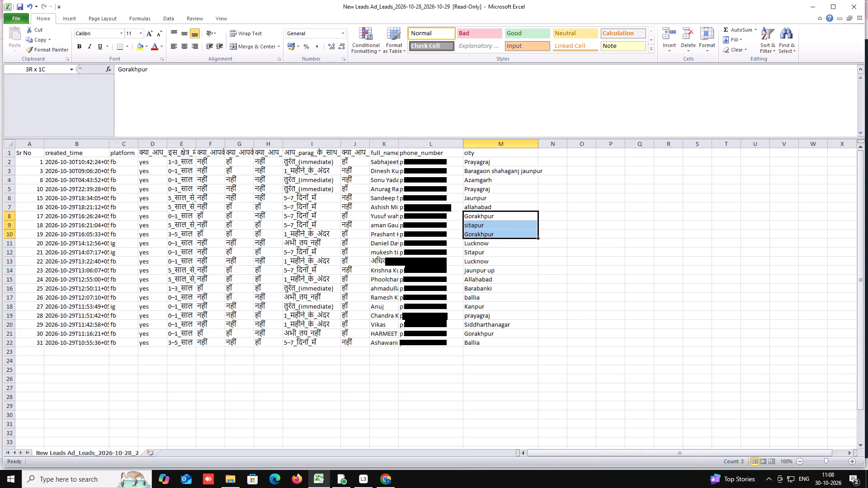
pyautogui.moveTo(486, 235); pyautogui.dragTo(491, 258)
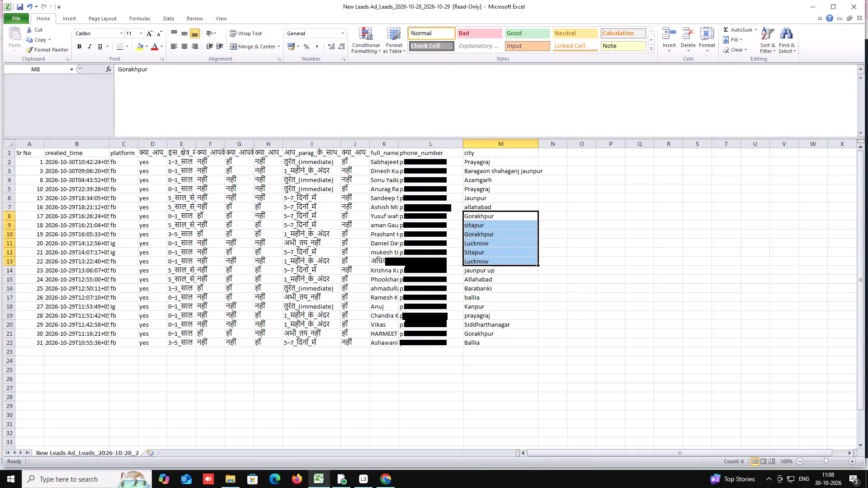
pyautogui.rightClick(491, 258)
pyautogui.click(513, 328)
pyautogui.click(505, 328)
pyautogui.click(495, 346)
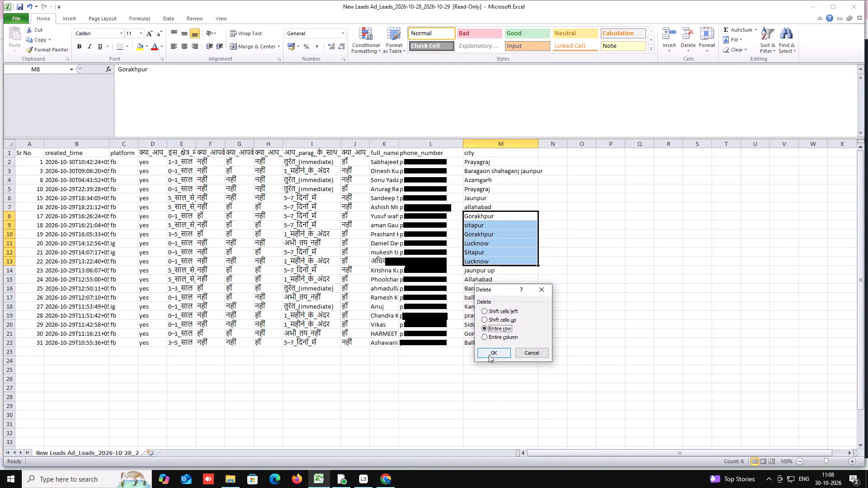
pyautogui.click(489, 355)
pyautogui.click(482, 301)
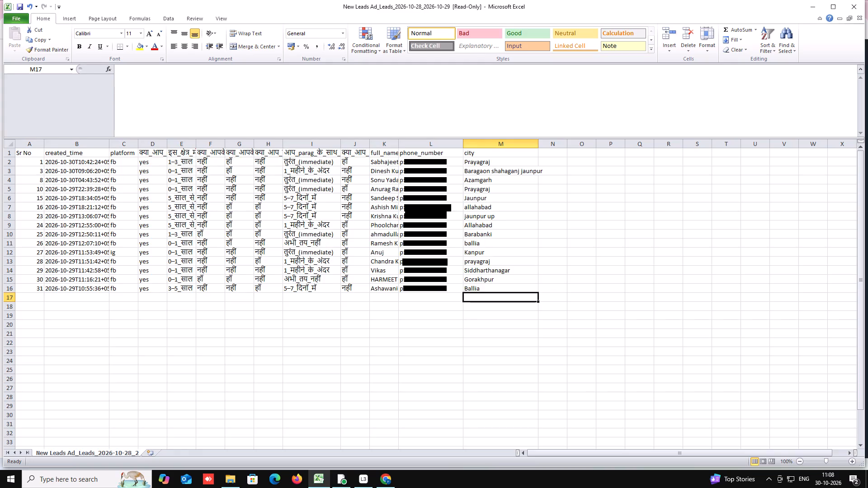
# Delete the entire rows of the Barabanki lead and the remaining Kanpur lead.
pyautogui.click(484, 236)
pyautogui.rightClick(484, 236)
pyautogui.click(503, 305)
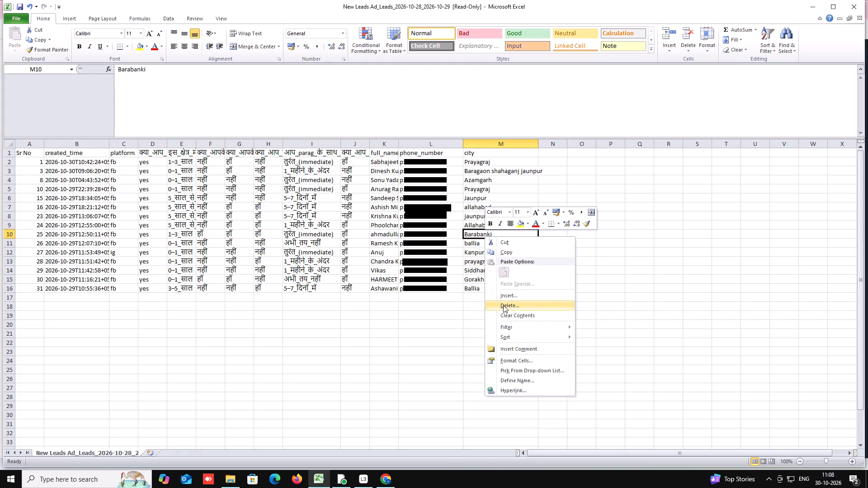
pyautogui.click(490, 306)
pyautogui.click(483, 328)
pyautogui.click(479, 328)
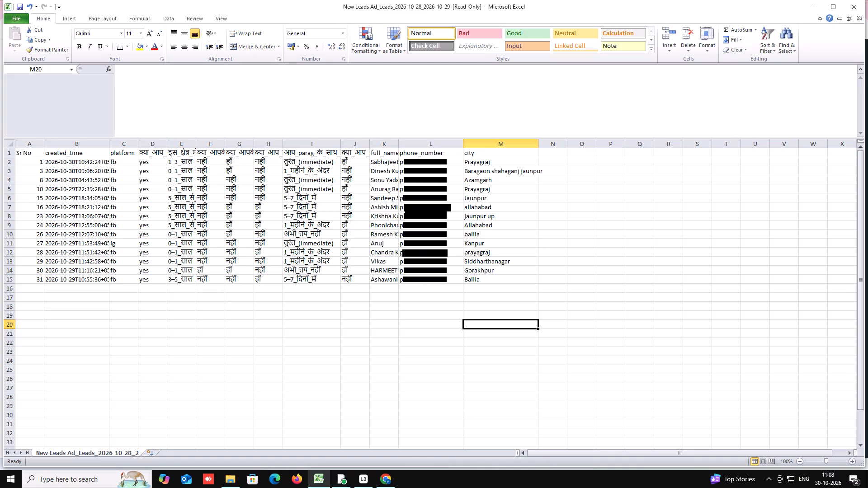
pyautogui.click(482, 241)
pyautogui.rightClick(482, 241)
pyautogui.click(509, 305)
pyautogui.click(507, 307)
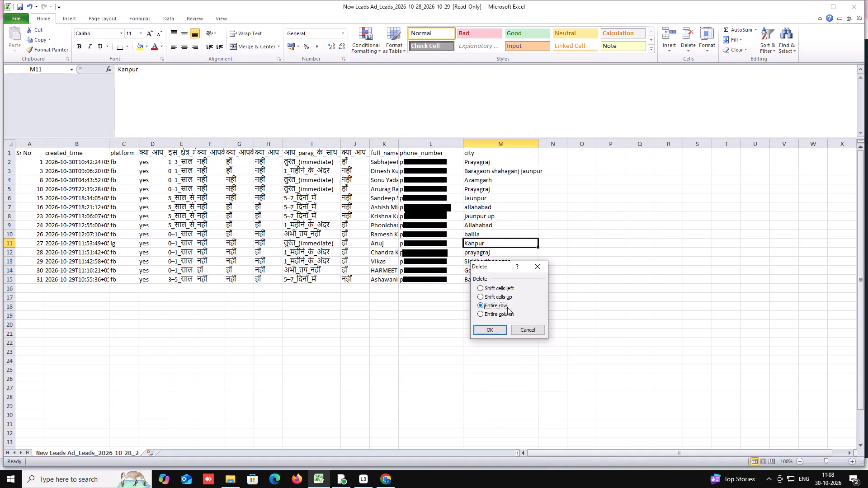
pyautogui.doubleClick(495, 329)
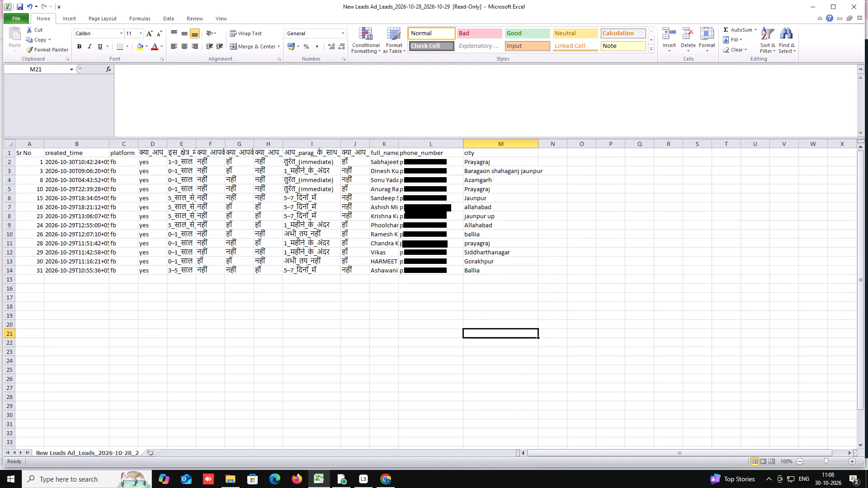
# Delete entire rows 12 and 13, the Siddharthanagar and Gorakhpur leads.
pyautogui.moveTo(491, 252); pyautogui.dragTo(493, 263)
pyautogui.rightClick(496, 259)
pyautogui.click(523, 323)
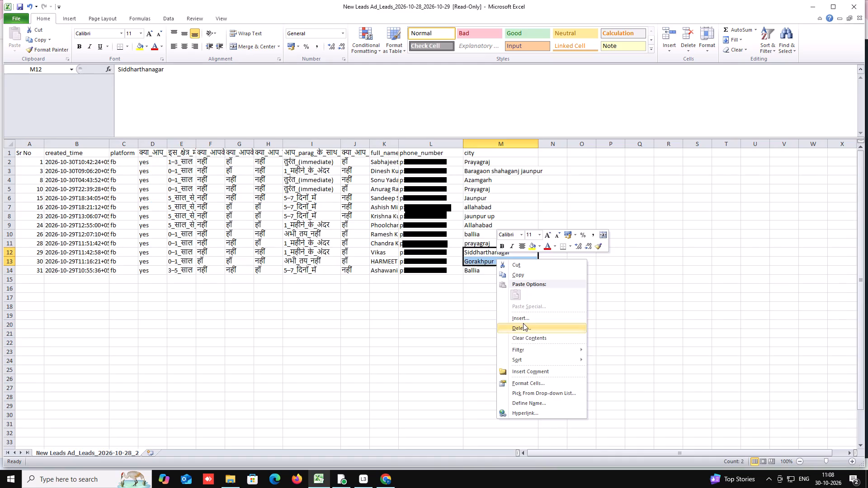
pyautogui.click(508, 322)
pyautogui.click(505, 345)
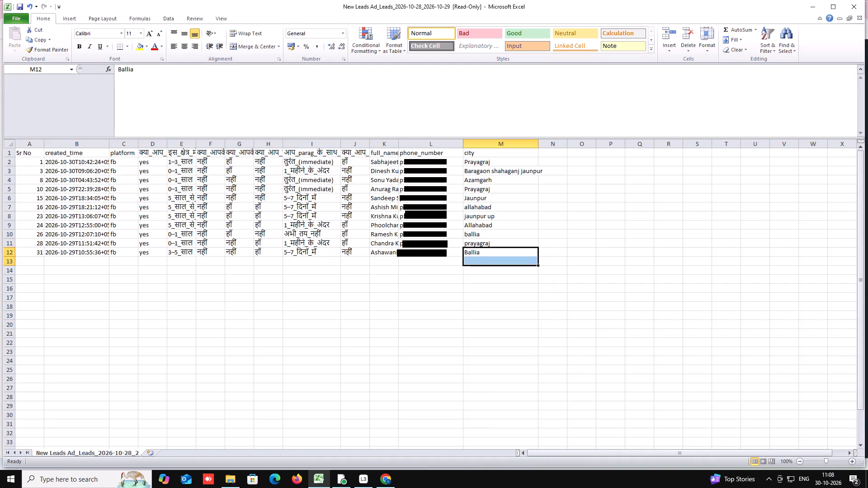
# Renumber the remaining leads in the Sr No column from 1 to 11 by correcting A3:A4 and filling down to A12.
pyautogui.click(33, 174)
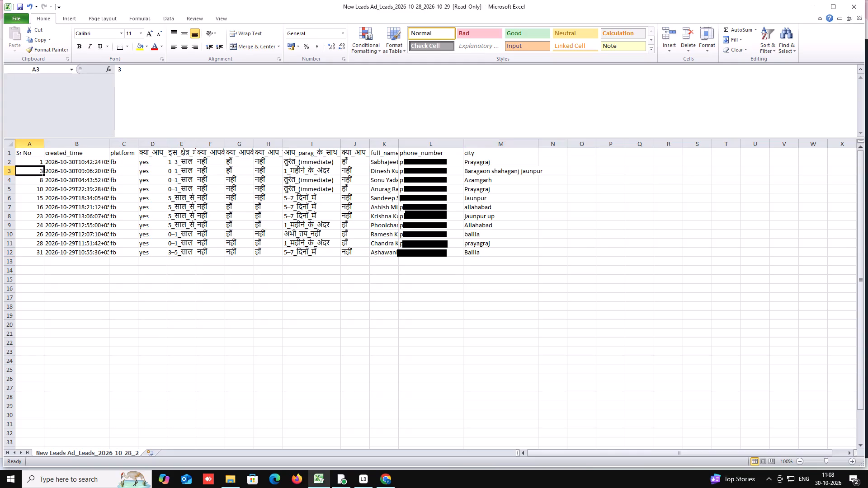
pyautogui.press('2')
pyautogui.click(33, 183)
pyautogui.press('3')
pyautogui.click(22, 206)
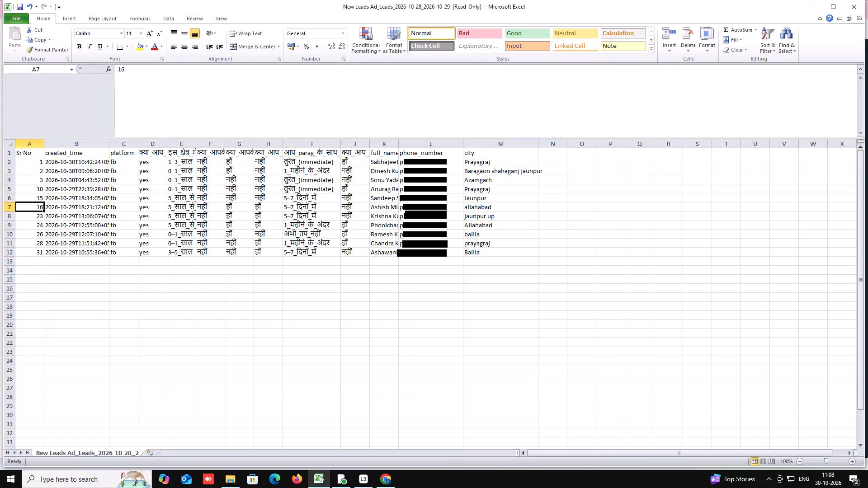
pyautogui.moveTo(28, 163); pyautogui.dragTo(29, 178)
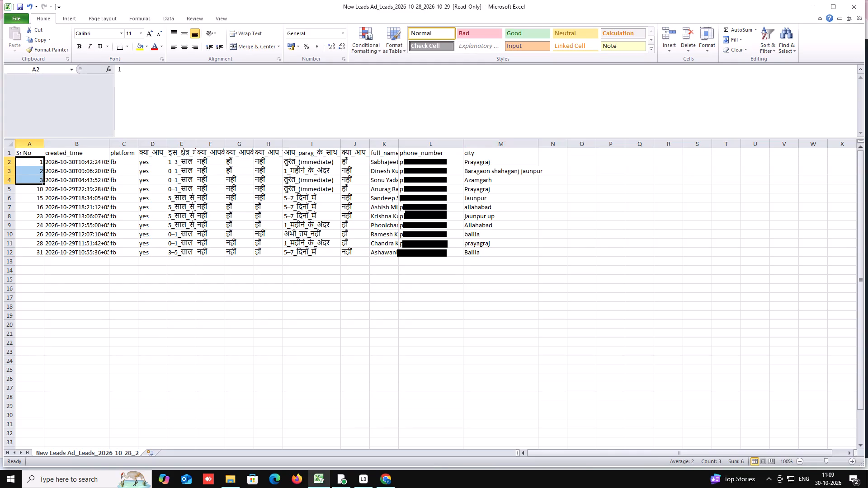
pyautogui.moveTo(43, 184); pyautogui.dragTo(46, 254)
pyautogui.click(81, 278)
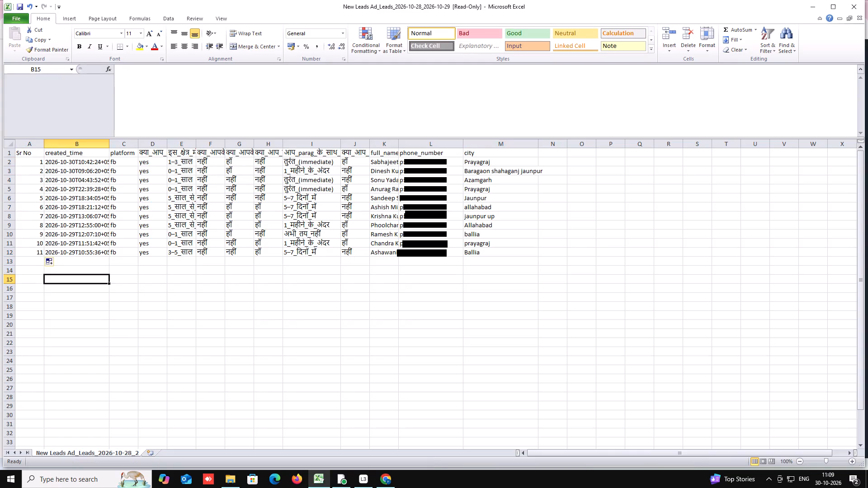
# Centre the contents of the lead table A1:M12 and apply borders to all its cells.
pyautogui.moveTo(21, 153); pyautogui.dragTo(503, 258)
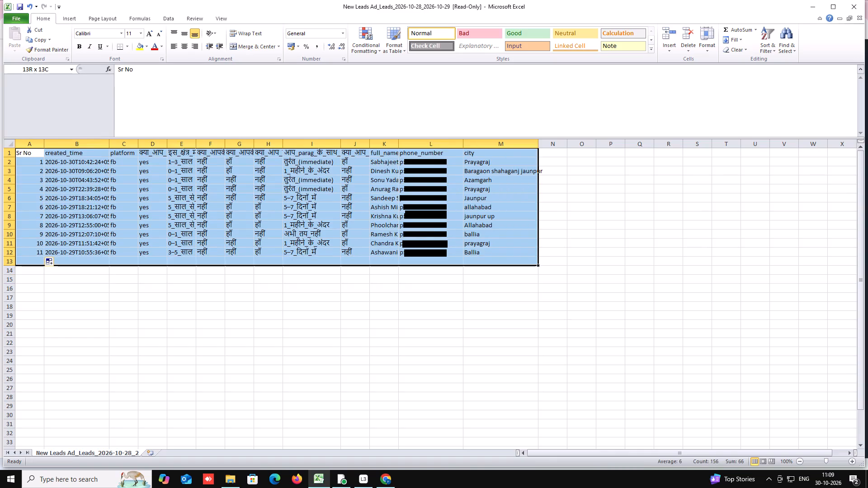
pyautogui.moveTo(503, 258); pyautogui.dragTo(505, 254)
pyautogui.click(184, 46)
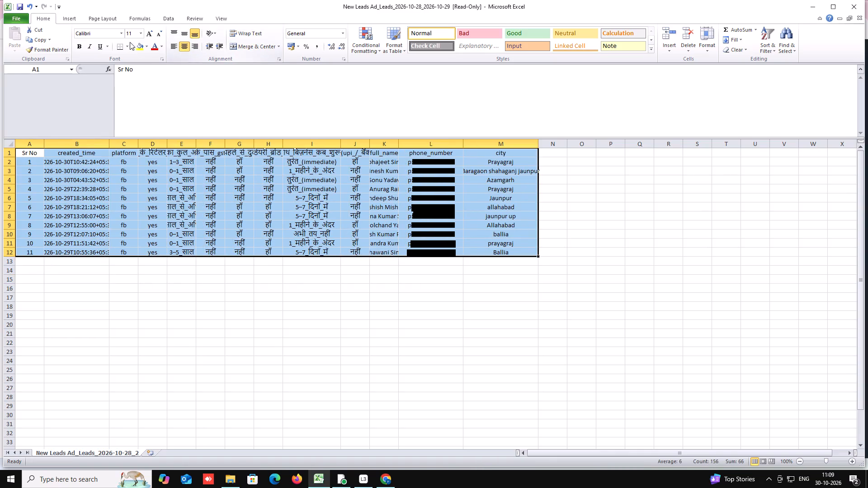
pyautogui.click(127, 43)
pyautogui.click(138, 120)
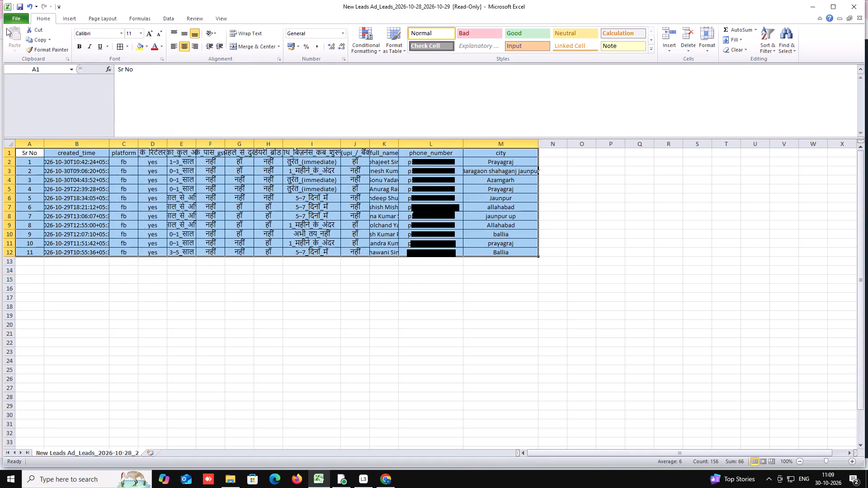
# Save the workbook in Downloads as an Excel Workbook named "Parag _Retailer Leads_other cities_30th Oct 26" and close it.
pyautogui.click(10, 21)
pyautogui.click(20, 46)
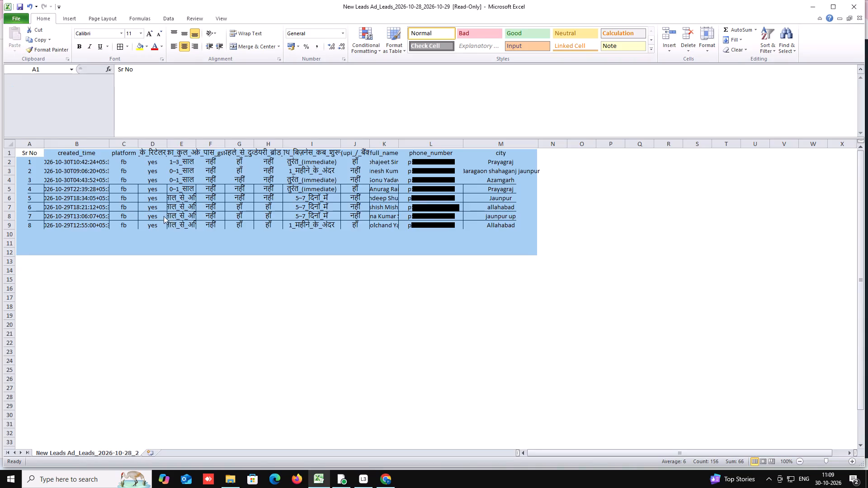
pyautogui.click(102, 187)
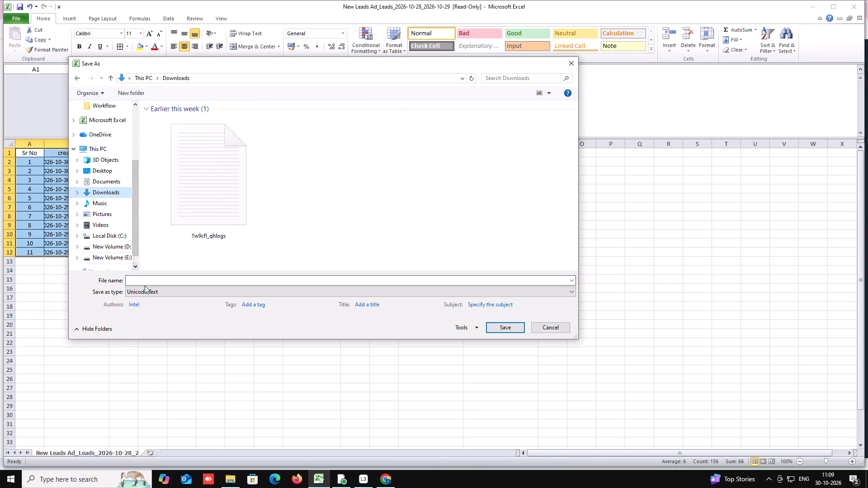
pyautogui.click(146, 287)
pyautogui.click(153, 300)
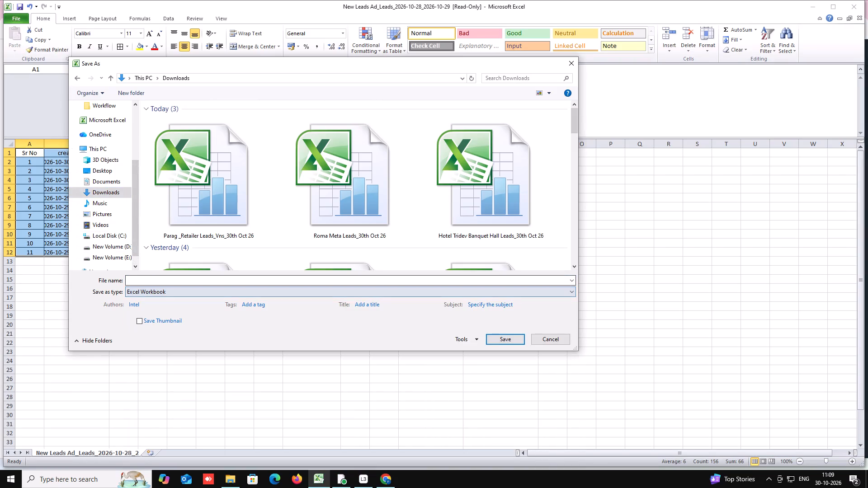
pyautogui.click(154, 278)
pyautogui.write('Parag')
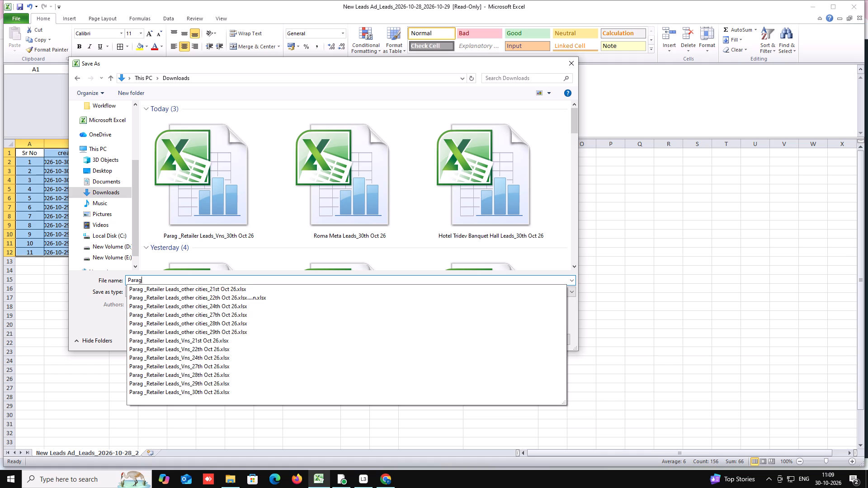
pyautogui.click(217, 330)
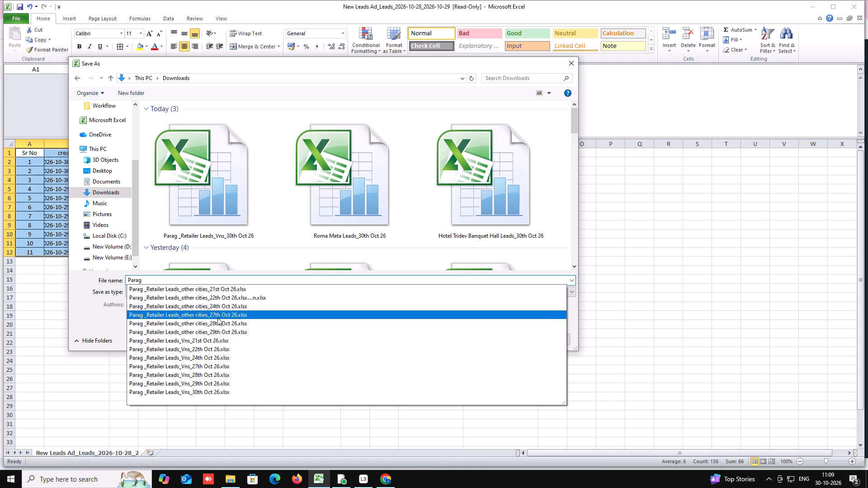
pyautogui.click(214, 282)
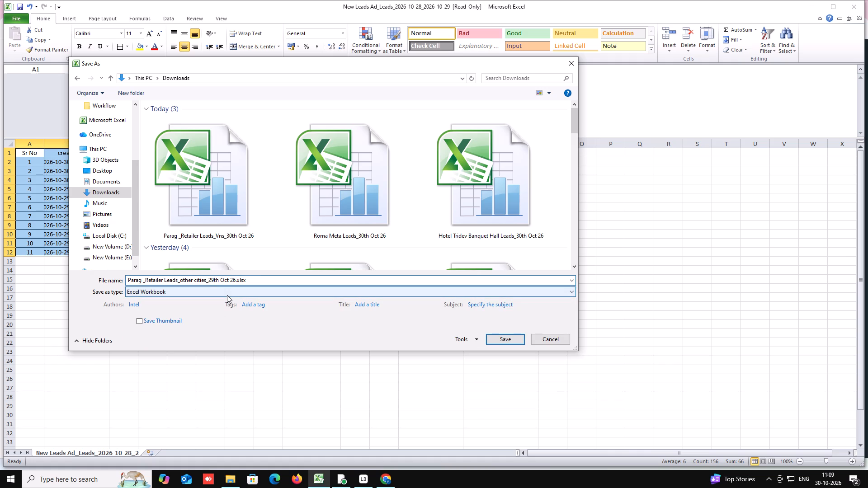
pyautogui.press('BackSpace')
pyautogui.press('BackSpace')
pyautogui.write('30')
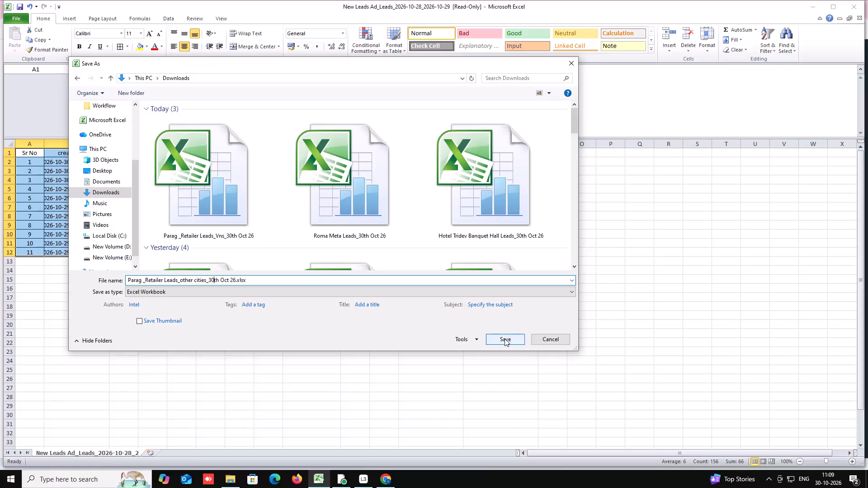
pyautogui.click(505, 338)
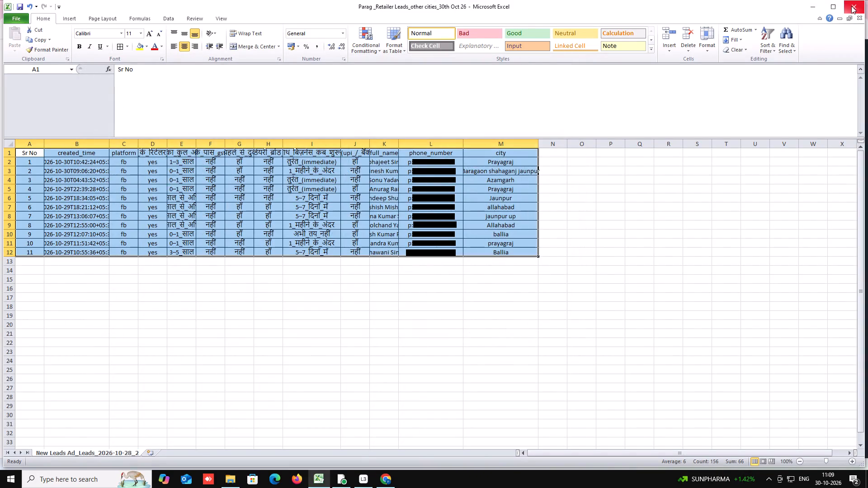
pyautogui.click(851, 6)
# Open both Parag Retailer lead workbooks dated 30th Oct 26, Vns and other cities, from the Downloads folder.
pyautogui.click(48, 69)
pyautogui.click(47, 75)
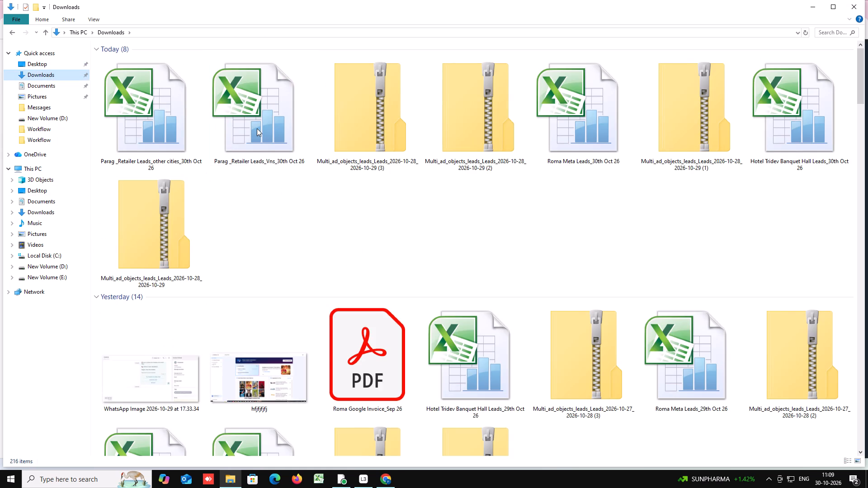
pyautogui.doubleClick(257, 128)
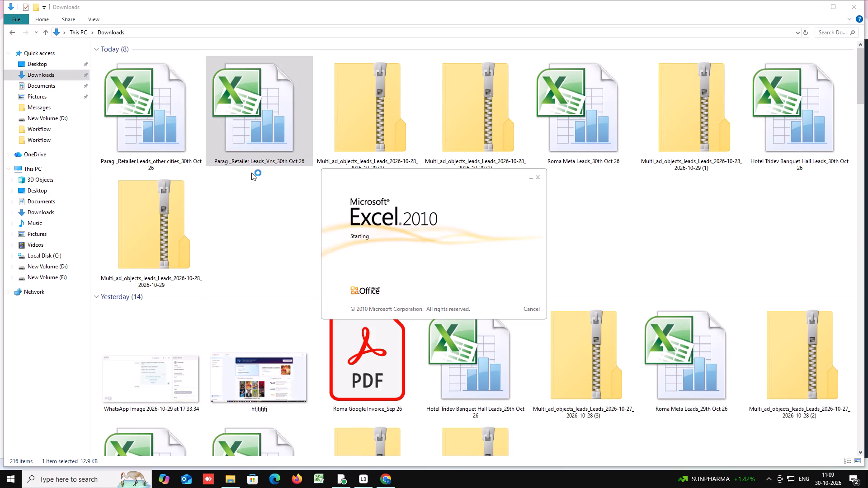
pyautogui.click(230, 483)
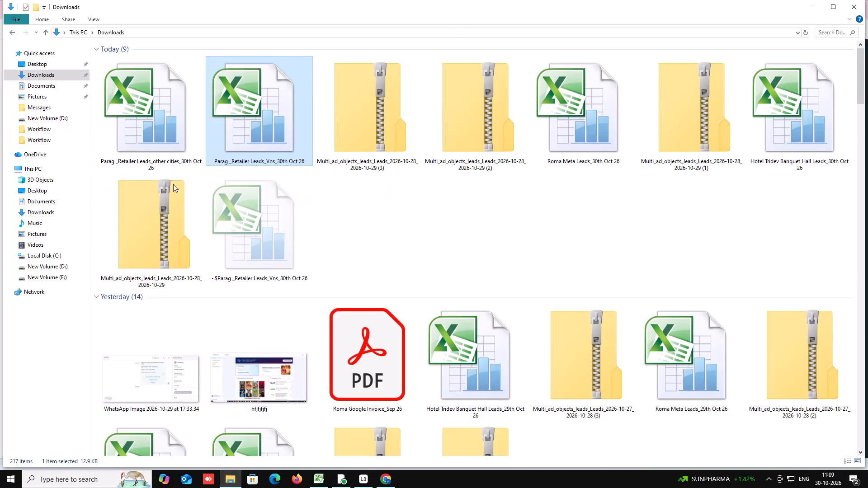
pyautogui.doubleClick(146, 147)
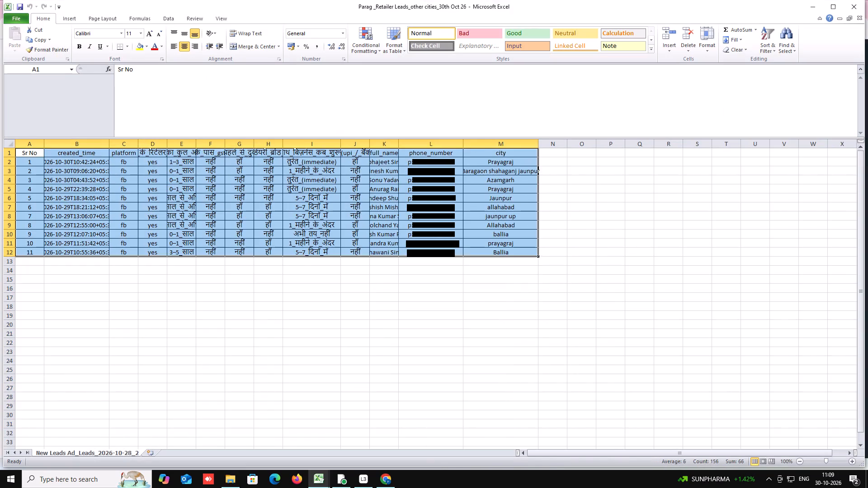
pyautogui.click(227, 277)
# In the Vns workbook, delete the entire rows of the Lucknow lead in row 4 and the Chak Abdul Sattar lead in row 2.
pyautogui.click(323, 472)
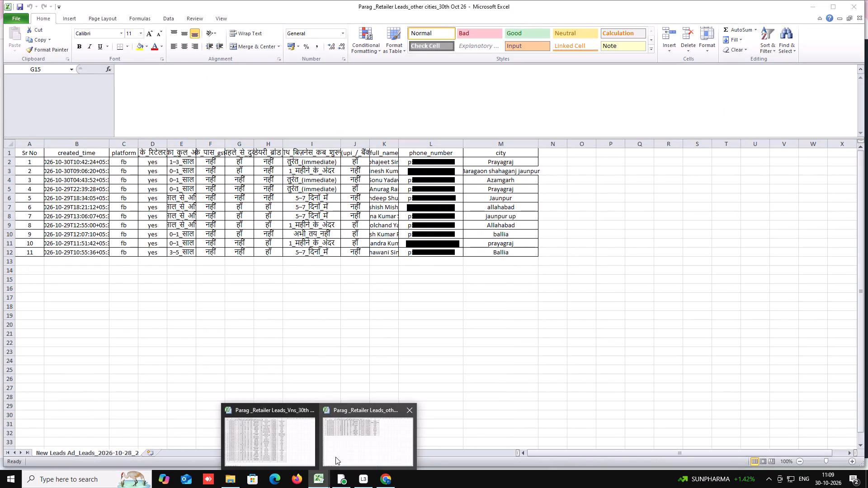
pyautogui.click(296, 433)
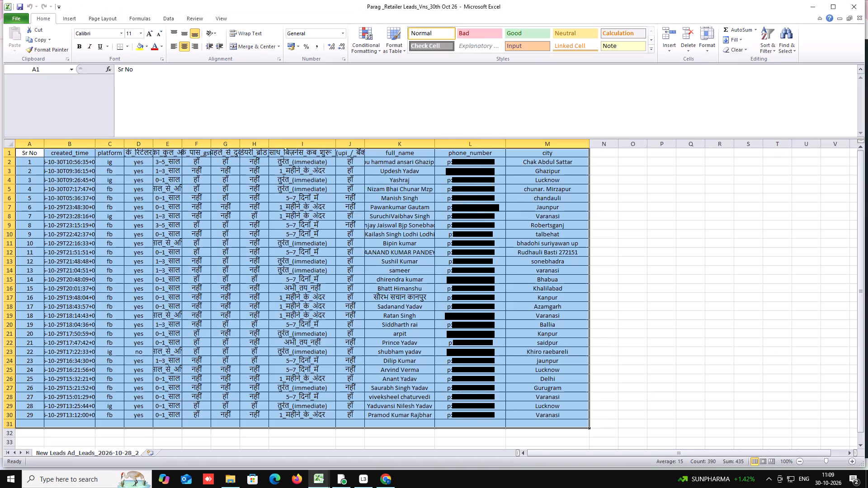
pyautogui.click(159, 282)
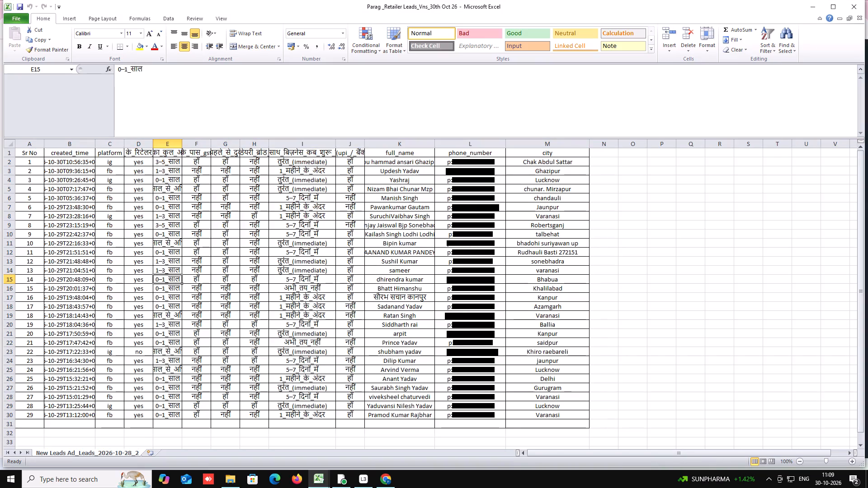
pyautogui.click(302, 182)
pyautogui.rightClick(302, 182)
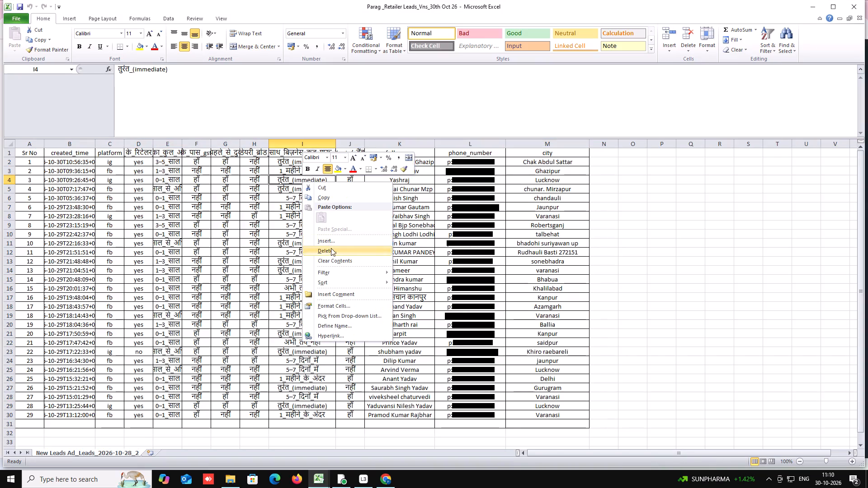
pyautogui.click(331, 249)
pyautogui.click(322, 252)
pyautogui.click(317, 272)
pyautogui.click(470, 159)
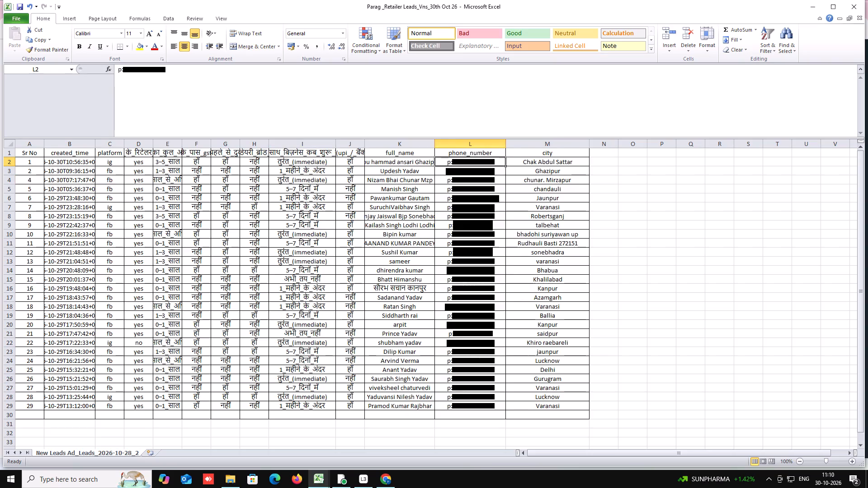
pyautogui.rightClick(470, 159)
pyautogui.click(492, 228)
pyautogui.click(476, 230)
pyautogui.click(471, 255)
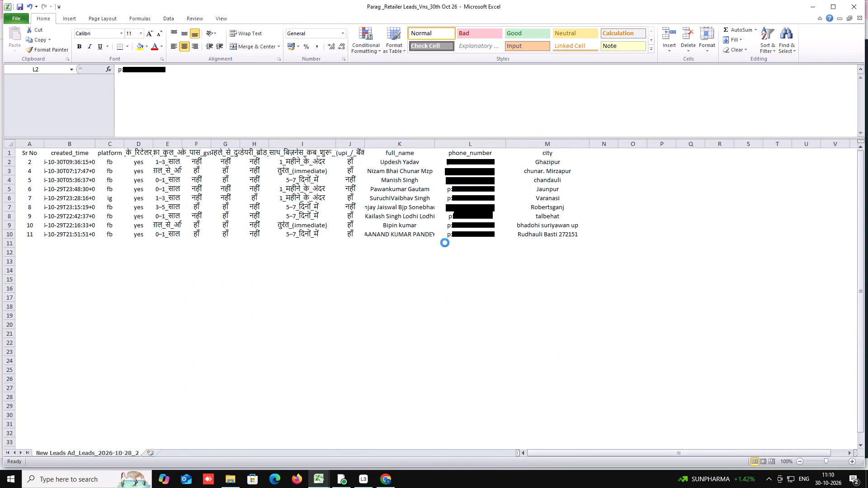
pyautogui.click(445, 243)
# Move the Ghazipur and chunar. Mirzapur leads, B2:M3, from the Vns workbook to the other cities workbook starting at B13.
pyautogui.moveTo(61, 159); pyautogui.dragTo(431, 177)
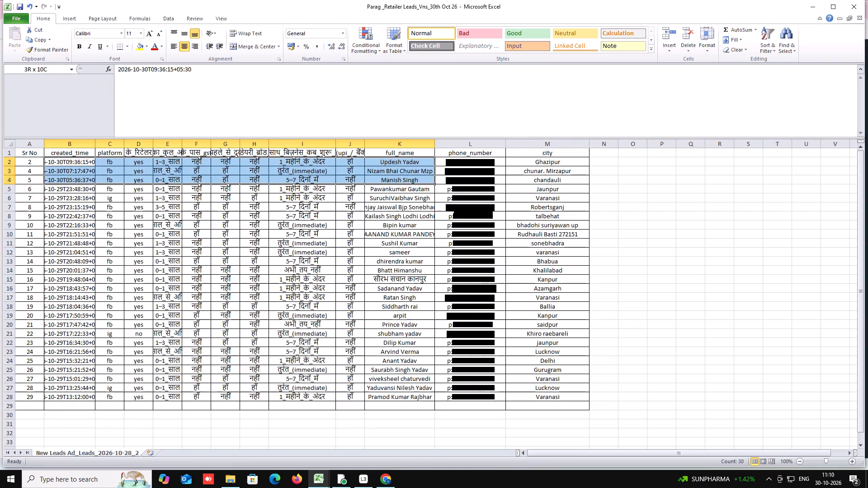
pyautogui.moveTo(431, 177); pyautogui.dragTo(563, 172)
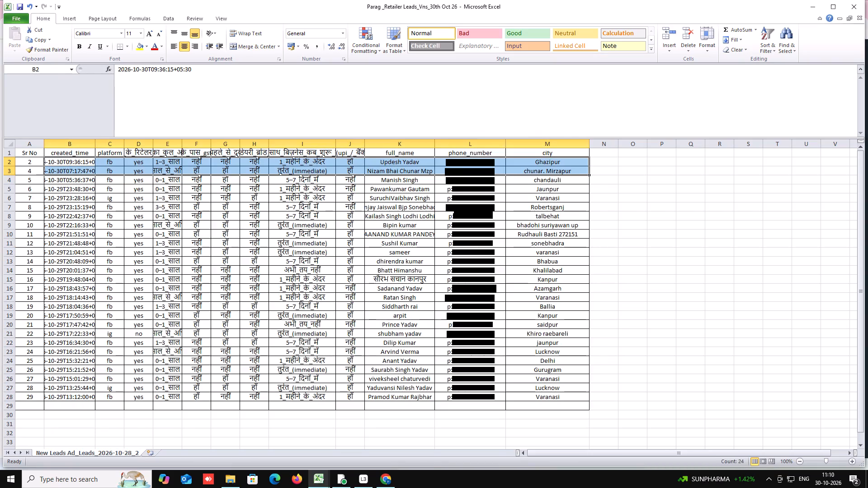
pyautogui.hotkey('ctrl', 'x')
pyautogui.click(314, 474)
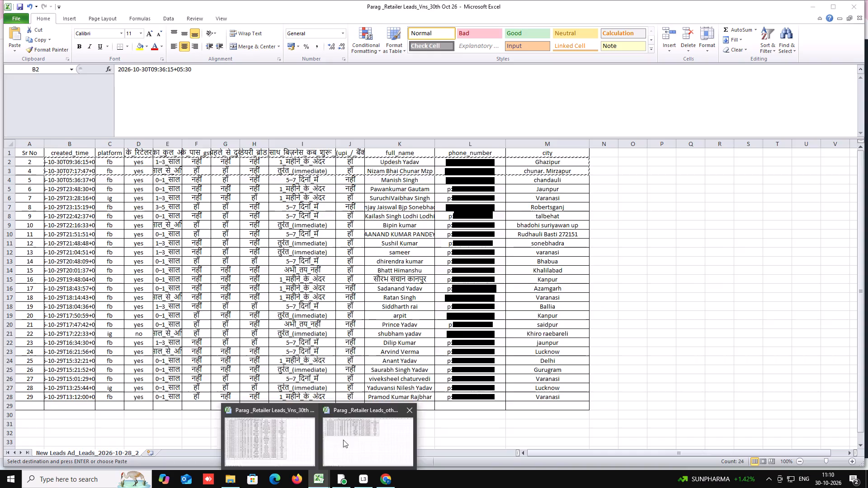
pyautogui.click(350, 434)
pyautogui.click(82, 260)
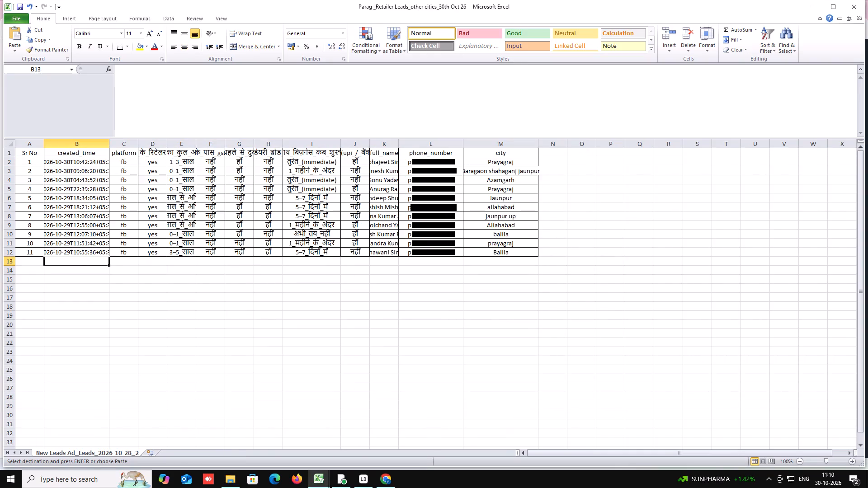
pyautogui.hotkey('ctrl', 'v')
# Move the Jaunpur lead, B5:M5, from the Vns workbook to the other cities workbook starting at B15.
pyautogui.click(314, 477)
pyautogui.click(287, 439)
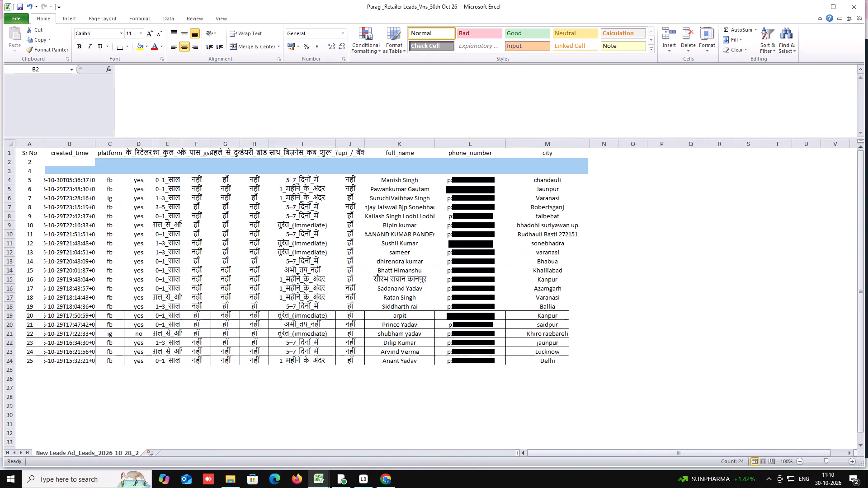
pyautogui.moveTo(70, 191); pyautogui.dragTo(518, 191)
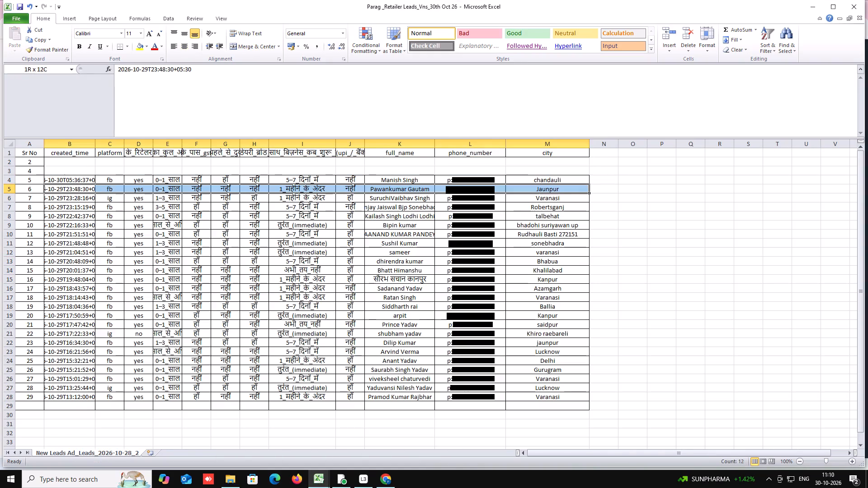
pyautogui.moveTo(518, 191); pyautogui.dragTo(541, 191)
pyautogui.hotkey('ctrl', 'x')
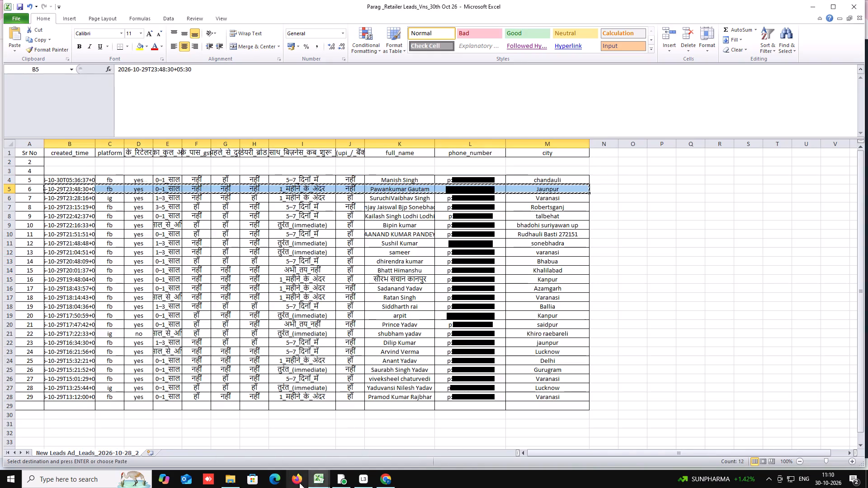
pyautogui.click(299, 483)
pyautogui.click(311, 480)
pyautogui.click(339, 439)
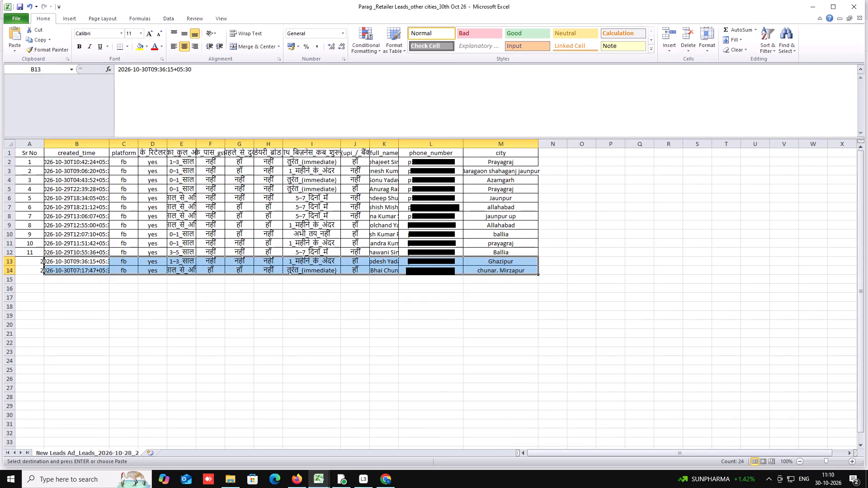
pyautogui.click(60, 280)
pyautogui.hotkey('ctrl', 'v')
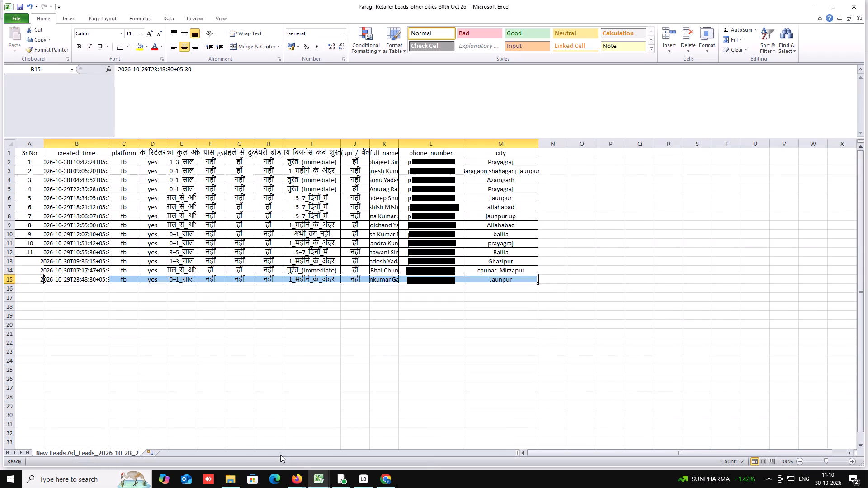
# Delete the entire row 8 of the talbehat lead in the Vns workbook.
pyautogui.click(313, 475)
pyautogui.click(302, 463)
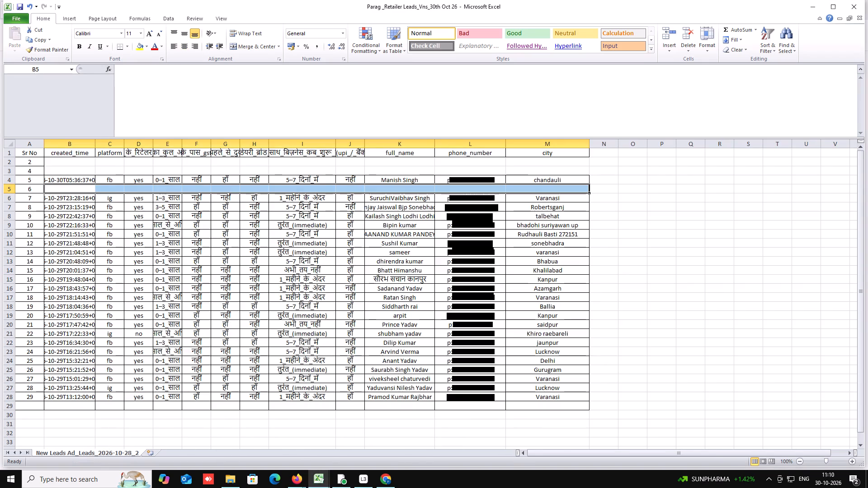
pyautogui.moveTo(62, 210); pyautogui.dragTo(571, 217)
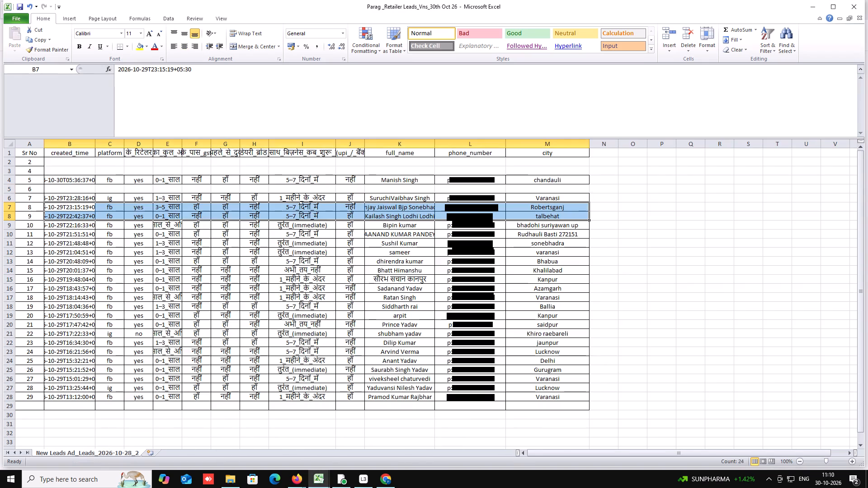
pyautogui.click(555, 217)
pyautogui.rightClick(555, 217)
pyautogui.click(586, 284)
pyautogui.click(577, 287)
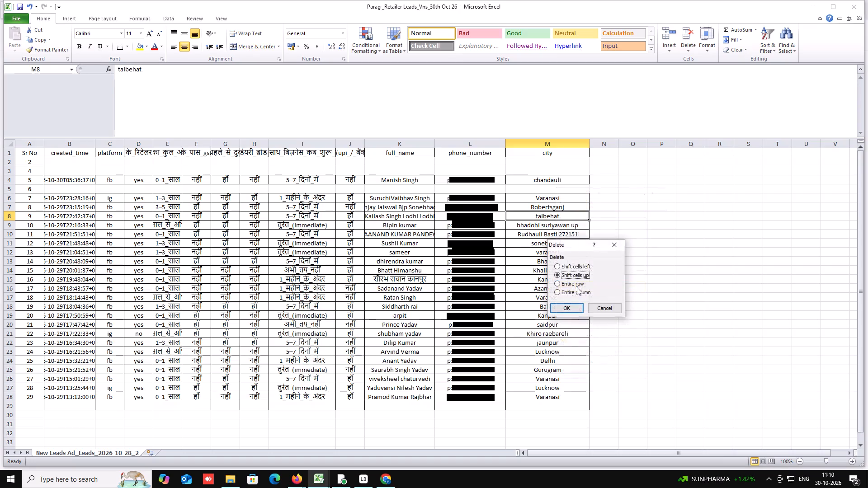
pyautogui.click(571, 283)
pyautogui.click(568, 309)
pyautogui.click(293, 217)
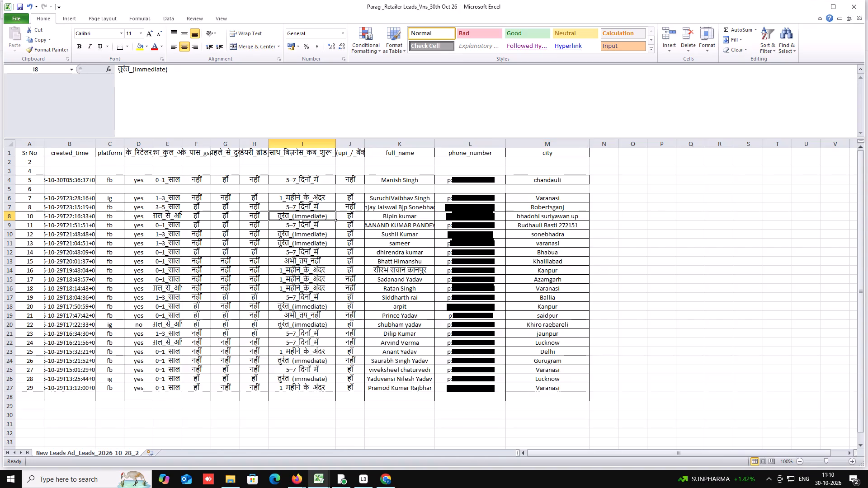
# Move the Robertsganj, Bhadohi, Rudhauli Basti and sonebhadra leads, B7:M10, from the Vns workbook to the other cities workbook starting at B16.
pyautogui.moveTo(58, 208); pyautogui.dragTo(581, 207)
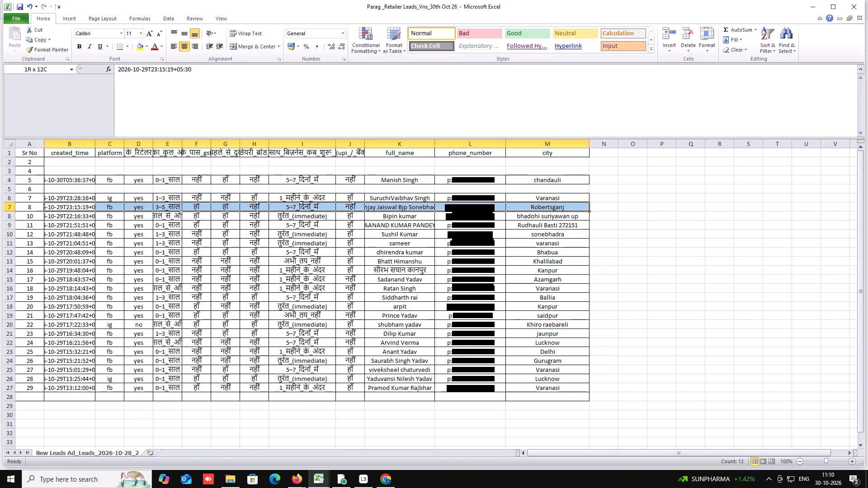
pyautogui.moveTo(581, 207); pyautogui.dragTo(572, 236)
pyautogui.hotkey('ctrl', 'x')
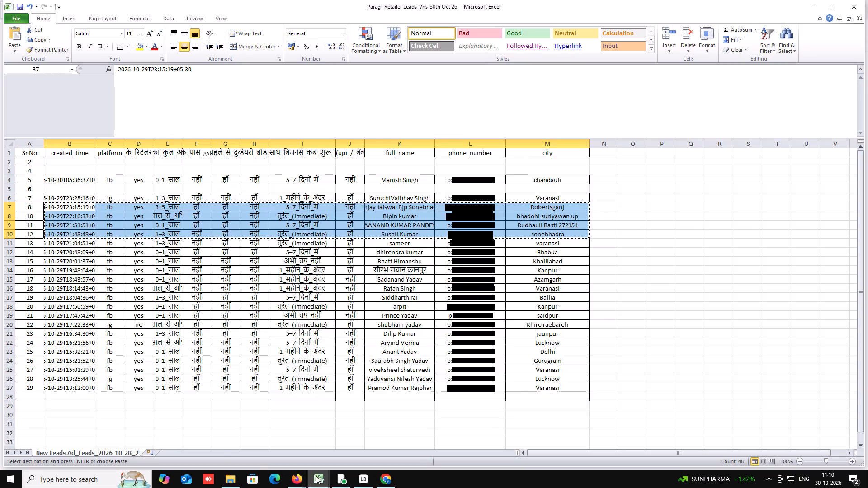
pyautogui.click(316, 476)
pyautogui.click(365, 447)
pyautogui.click(63, 291)
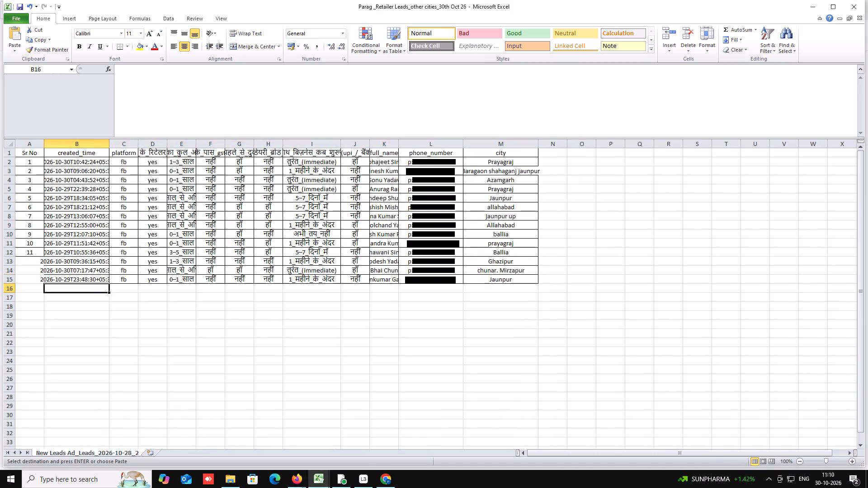
pyautogui.hotkey('ctrl', 'v')
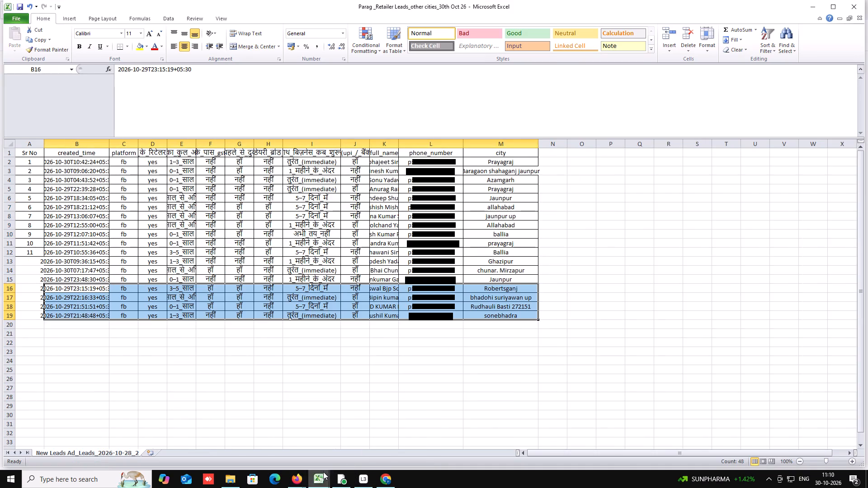
# Delete the entire row 14 of the Kanpur lead in the Vns workbook.
pyautogui.click(322, 473)
pyautogui.click(285, 451)
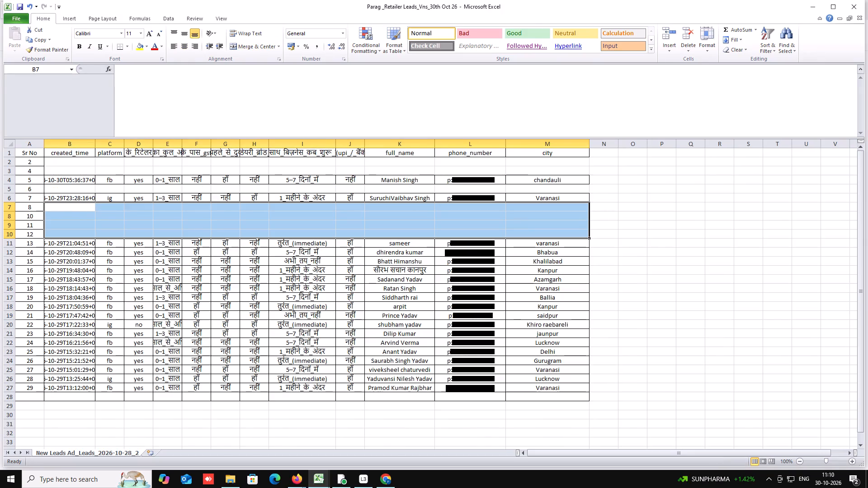
pyautogui.click(149, 314)
pyautogui.moveTo(58, 254); pyautogui.dragTo(456, 254)
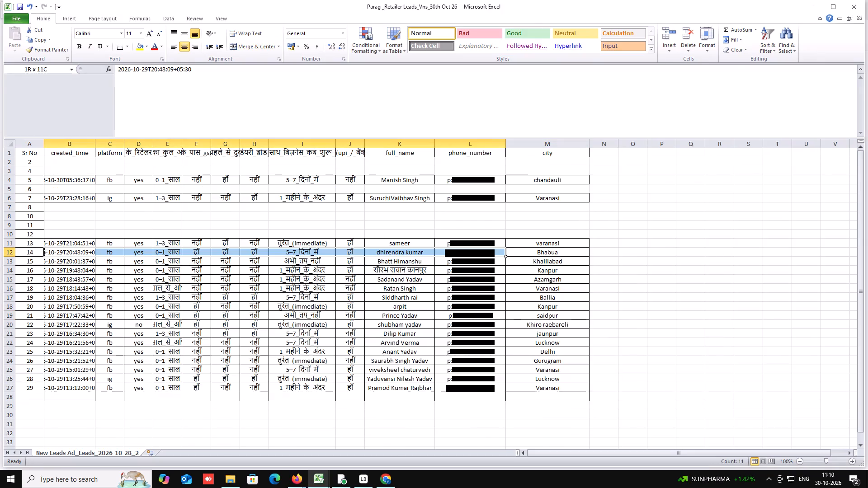
pyautogui.moveTo(456, 254); pyautogui.dragTo(534, 258)
pyautogui.click(537, 272)
pyautogui.rightClick(537, 272)
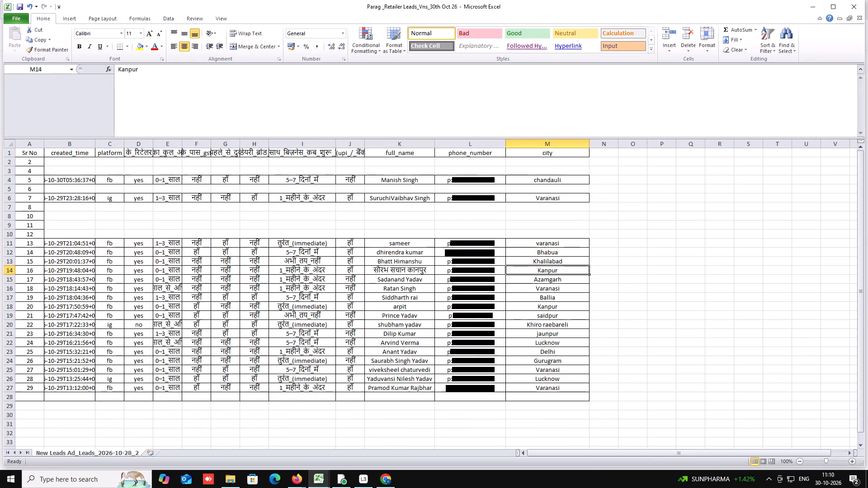
pyautogui.click(558, 342)
pyautogui.click(544, 344)
pyautogui.click(537, 372)
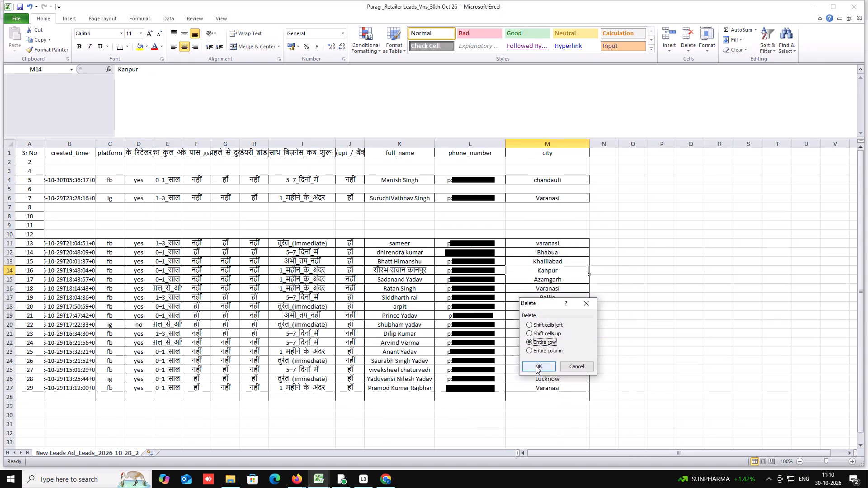
pyautogui.click(536, 366)
# Move the Bhabua, Khalilabad and Azamgarh leads, B12:M14, from the Vns workbook to the other cities workbook starting at B20.
pyautogui.click(309, 295)
pyautogui.moveTo(62, 254); pyautogui.dragTo(475, 253)
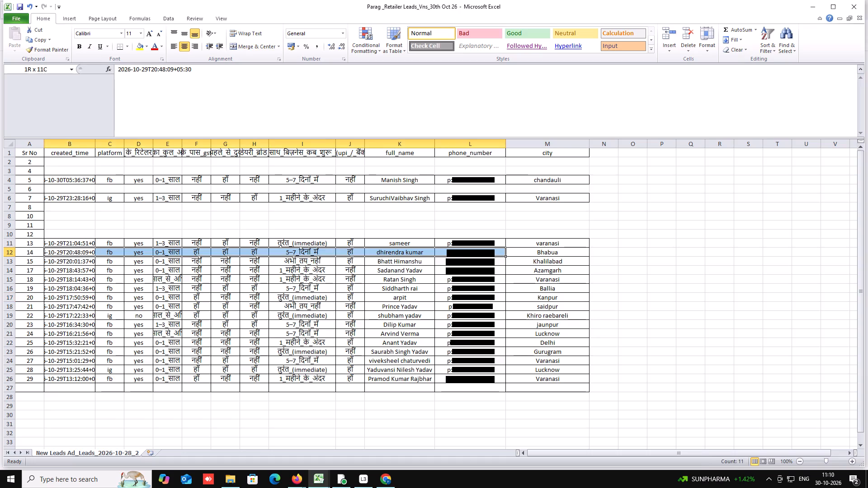
pyautogui.moveTo(475, 253); pyautogui.dragTo(537, 268)
pyautogui.hotkey('ctrl', 'x')
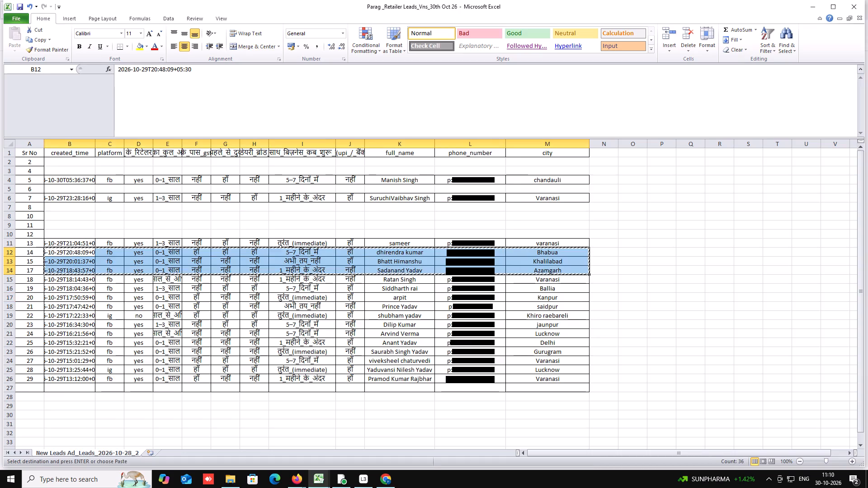
pyautogui.click(318, 474)
pyautogui.click(337, 451)
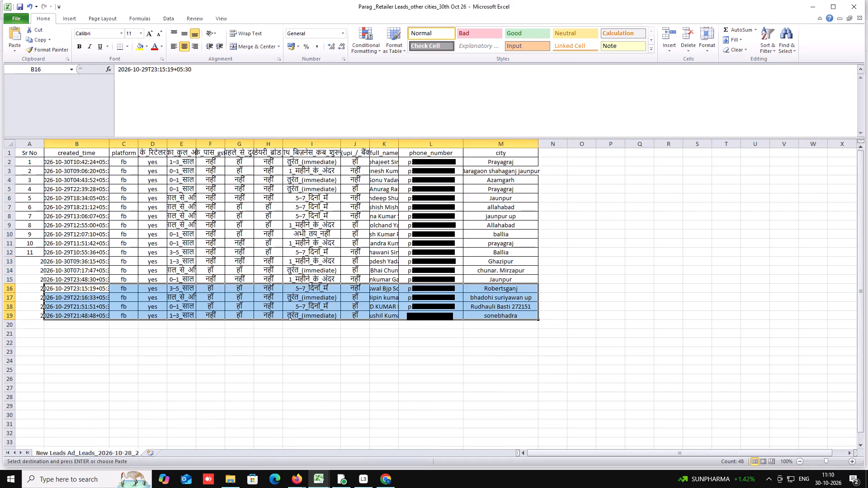
pyautogui.click(78, 326)
pyautogui.hotkey('ctrl', 'v')
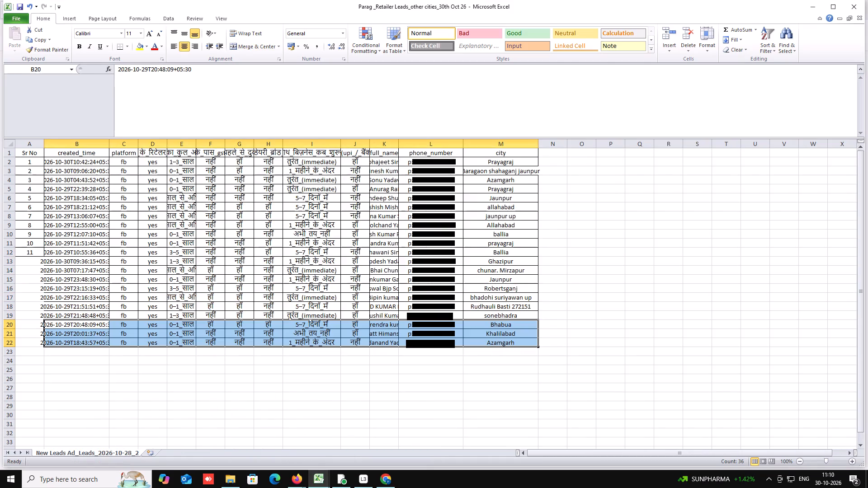
# Delete the entire row 17 of the Kanpur lead in the Vns workbook.
pyautogui.click(318, 476)
pyautogui.click(290, 450)
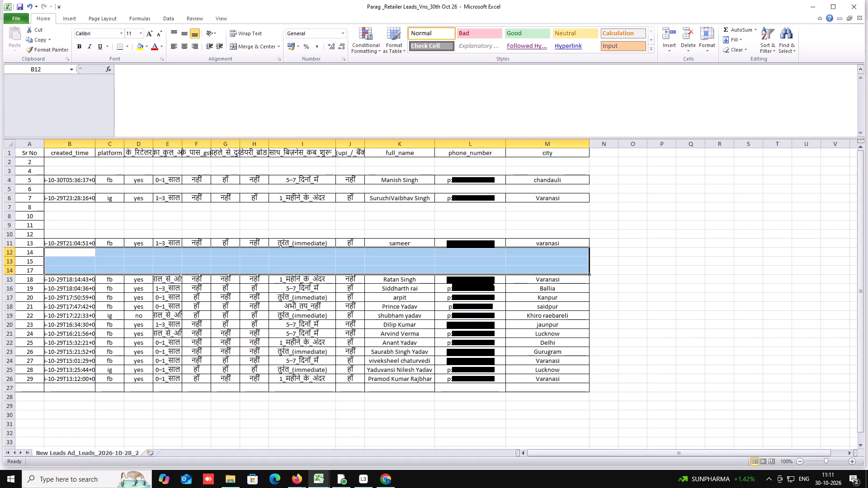
pyautogui.click(541, 297)
pyautogui.rightClick(541, 297)
pyautogui.click(571, 364)
pyautogui.click(564, 367)
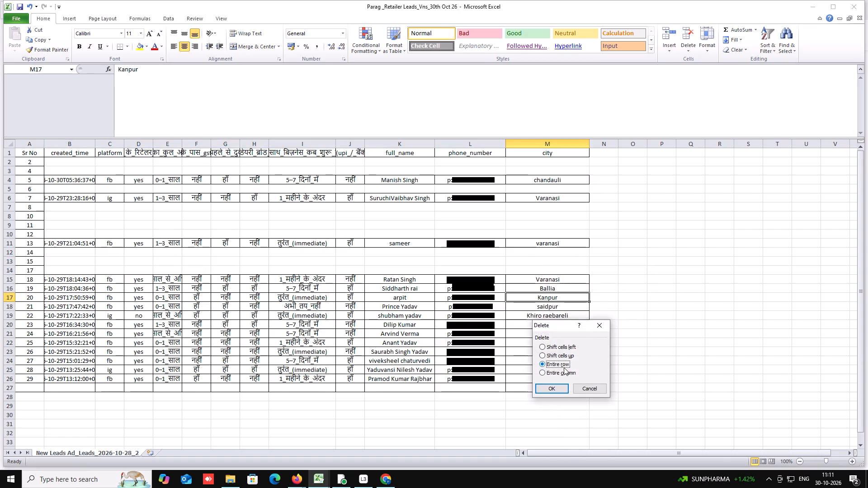
pyautogui.click(554, 383)
pyautogui.click(551, 391)
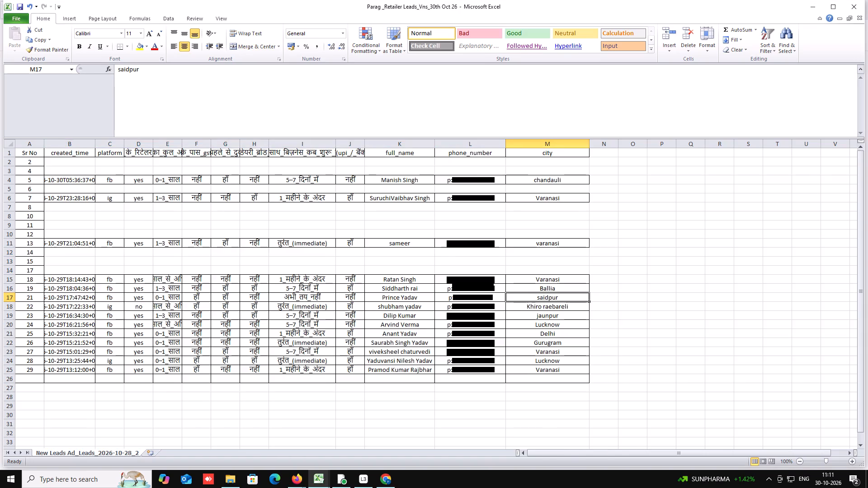
# Delete the entire row 18 of the Khiro raebareli lead.
pyautogui.click(557, 304)
pyautogui.rightClick(557, 304)
pyautogui.click(580, 372)
pyautogui.click(561, 371)
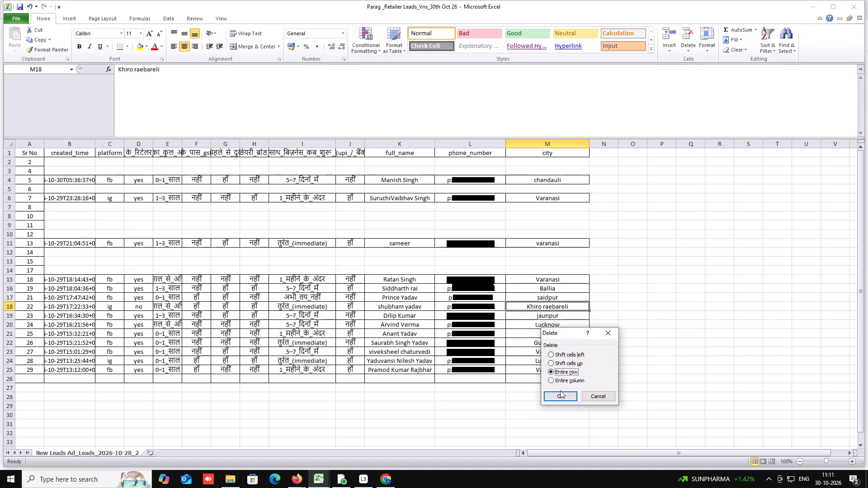
pyautogui.click(560, 394)
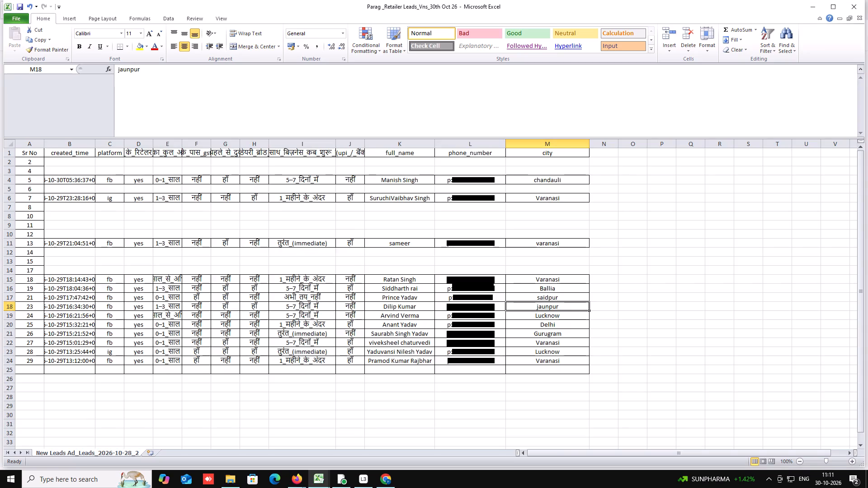
# Delete the entire rows 19 to 21 of the Lucknow, Delhi and Gurugram leads.
pyautogui.moveTo(552, 314); pyautogui.dragTo(557, 332)
pyautogui.rightClick(557, 332)
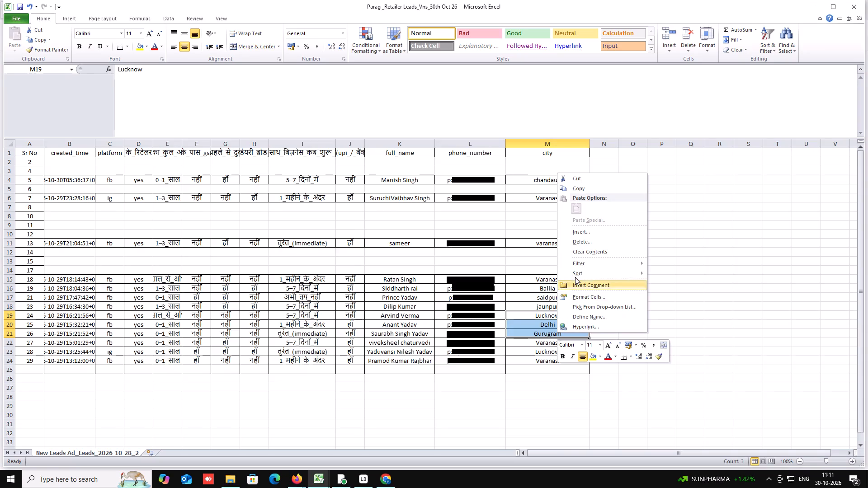
pyautogui.click(579, 243)
pyautogui.click(565, 244)
pyautogui.click(552, 261)
pyautogui.click(552, 266)
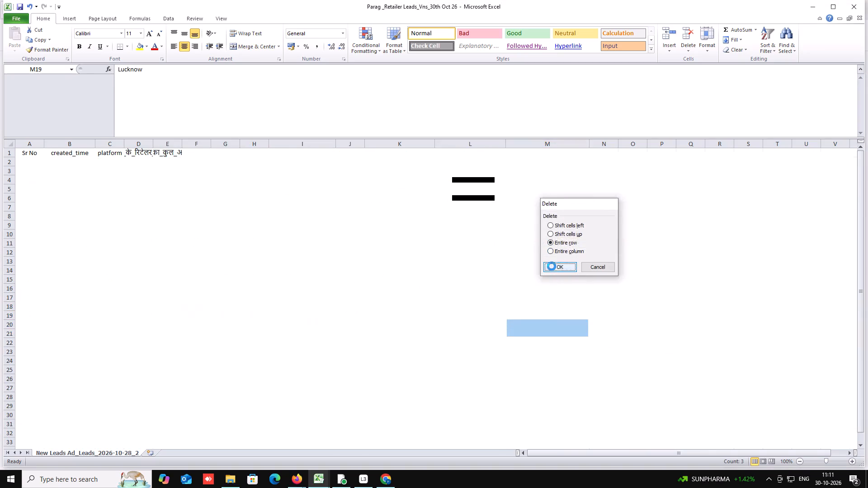
# Delete the entire row 20 of the remaining Lucknow lead.
pyautogui.click(567, 342)
pyautogui.click(557, 327)
pyautogui.rightClick(557, 326)
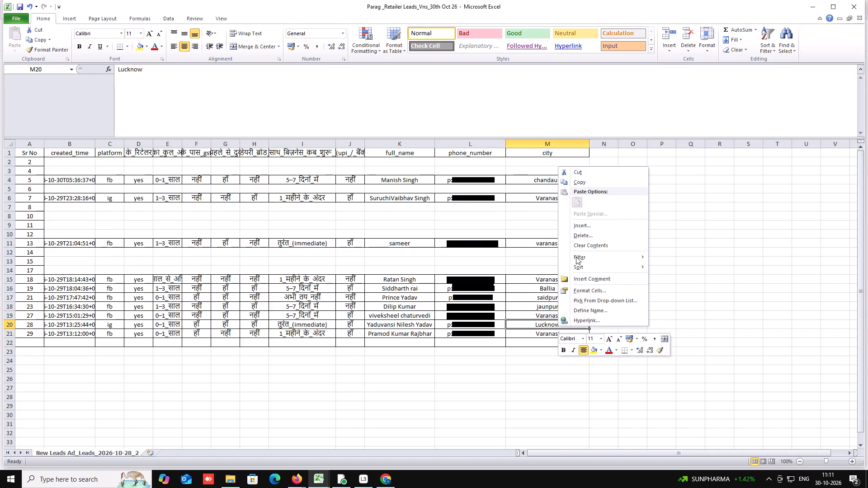
pyautogui.click(581, 238)
pyautogui.click(570, 239)
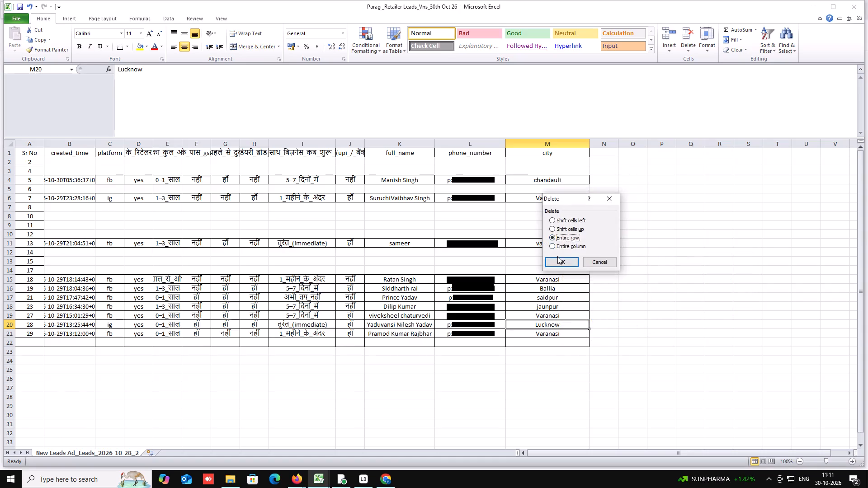
pyautogui.click(556, 263)
# Move the Ballia, saidpur and jaunpur leads, B16:M18, from the Vns workbook to the other cities workbook starting at B23.
pyautogui.moveTo(74, 288); pyautogui.dragTo(558, 307)
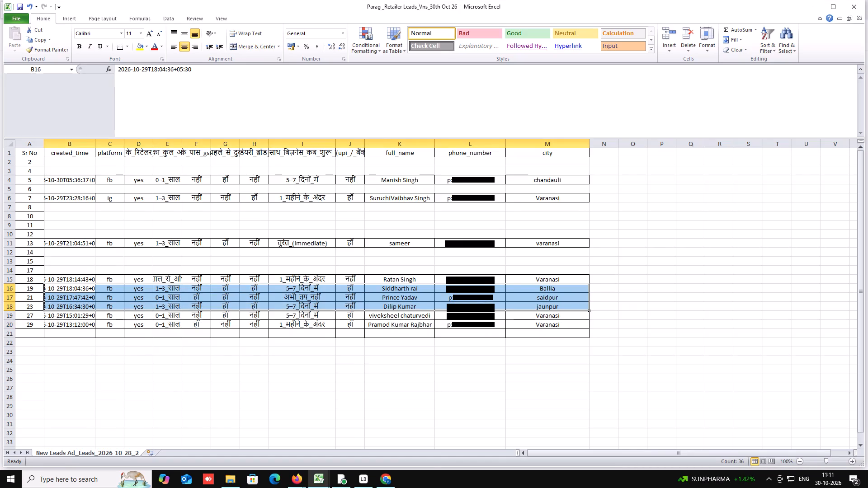
pyautogui.hotkey('ctrl', 'x')
pyautogui.click(313, 476)
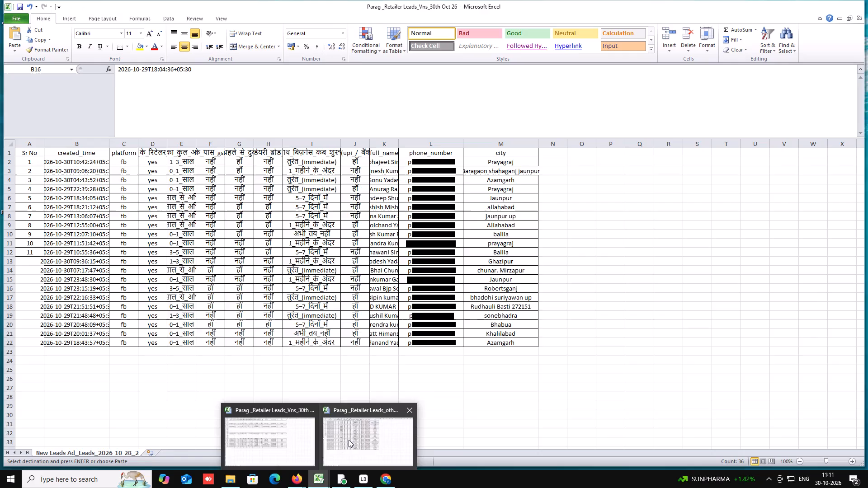
pyautogui.click(349, 440)
pyautogui.click(56, 348)
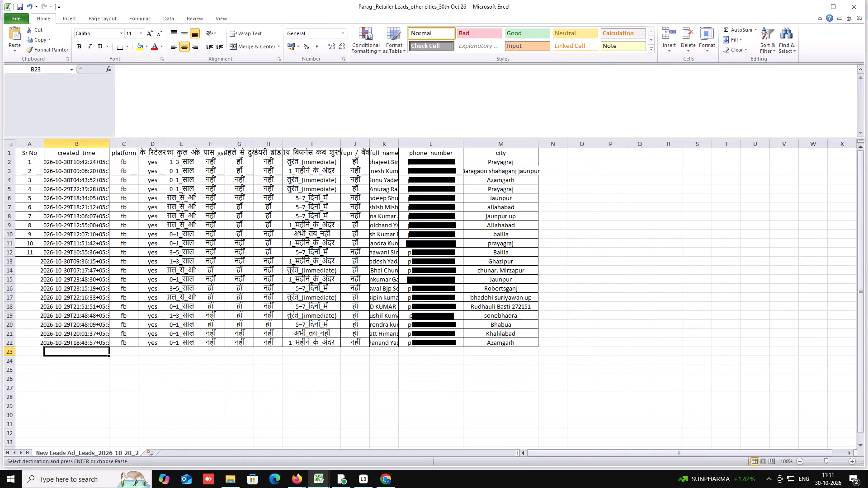
pyautogui.hotkey('ctrl', 'v')
# Delete the emptied rows 2 and 3 below the header in the Vns workbook as entire rows.
pyautogui.click(321, 473)
pyautogui.click(303, 458)
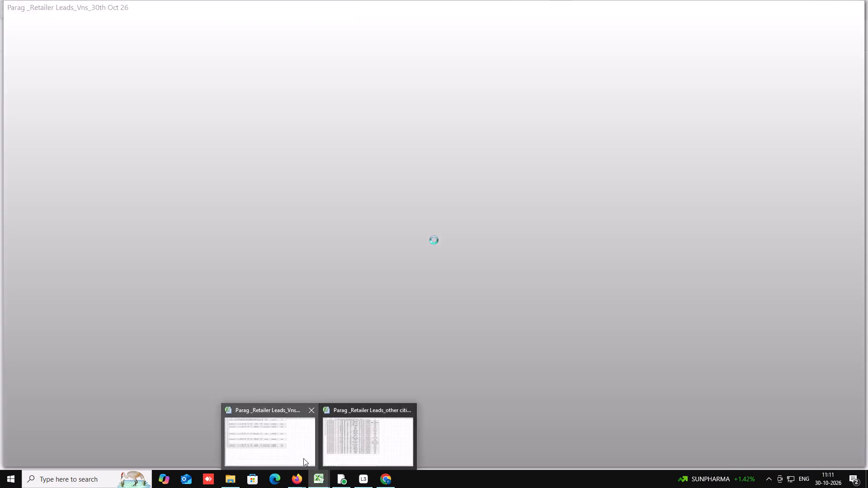
pyautogui.click(373, 406)
pyautogui.moveTo(137, 161); pyautogui.dragTo(140, 167)
pyautogui.rightClick(140, 167)
pyautogui.click(159, 235)
pyautogui.click(148, 238)
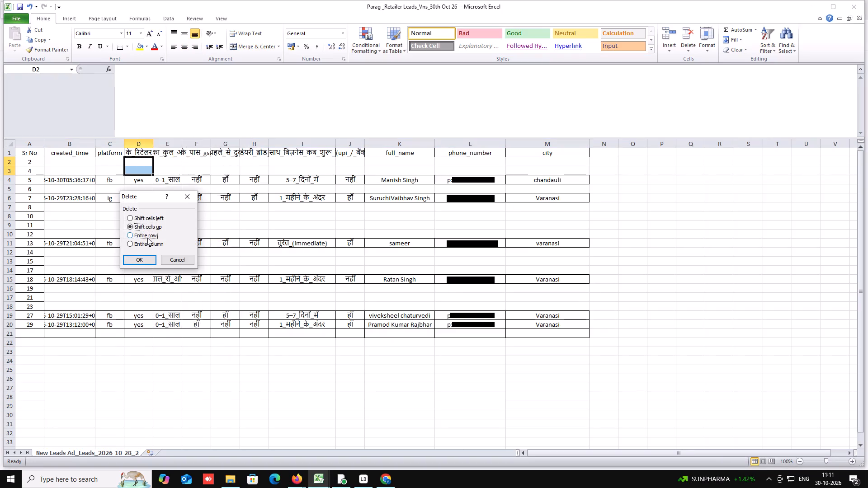
pyautogui.click(144, 254)
pyautogui.click(142, 260)
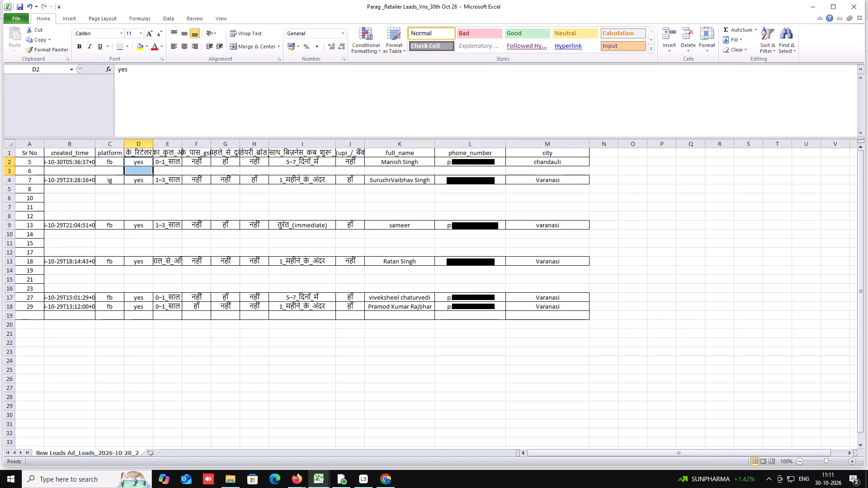
# Delete the emptied row 3, Sr No 6, as an entire row.
pyautogui.click(139, 171)
pyautogui.rightClick(139, 171)
pyautogui.click(155, 244)
pyautogui.click(141, 249)
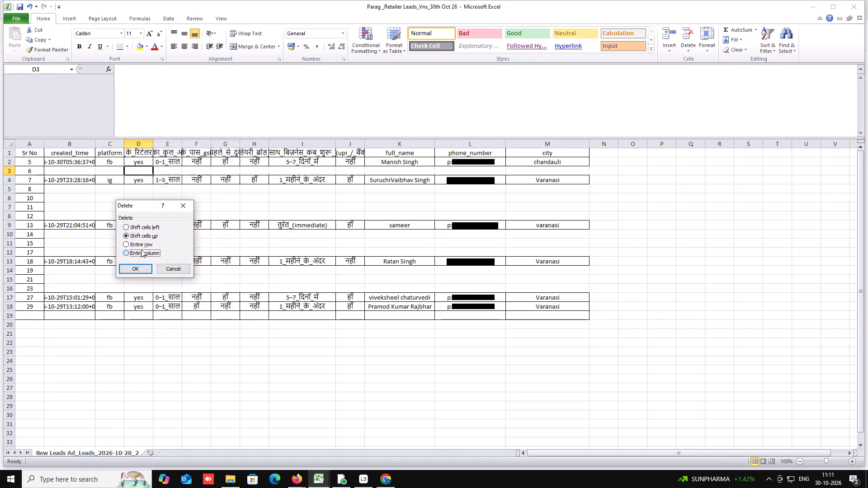
pyautogui.click(141, 246)
pyautogui.click(137, 266)
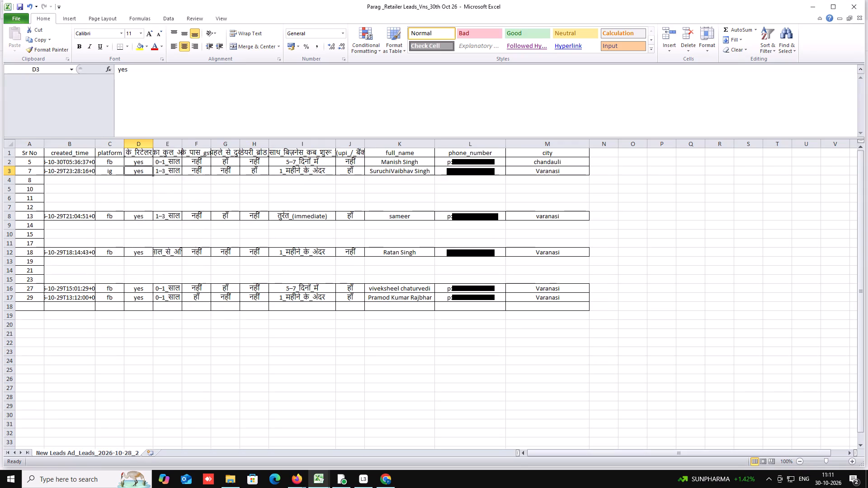
# Delete the emptied rows 4 to 7, Sr No 8 to 12, as entire rows.
pyautogui.moveTo(139, 178); pyautogui.dragTo(141, 205)
pyautogui.rightClick(141, 205)
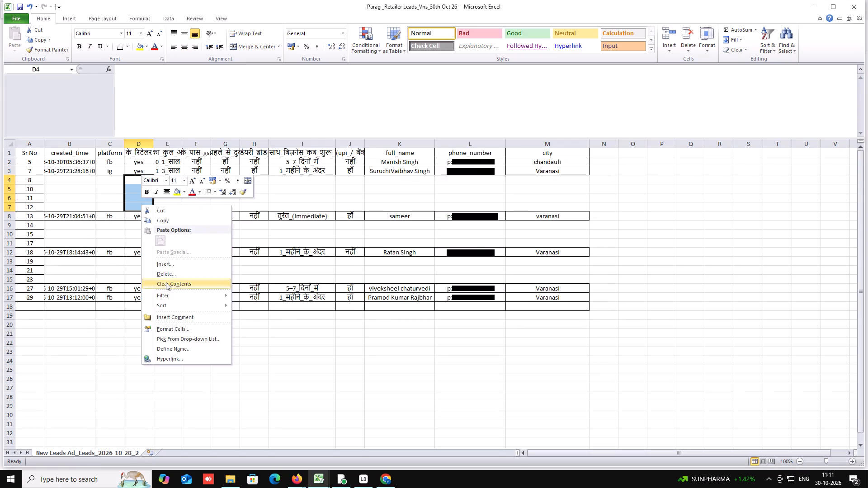
pyautogui.click(164, 272)
pyautogui.click(148, 272)
pyautogui.click(144, 292)
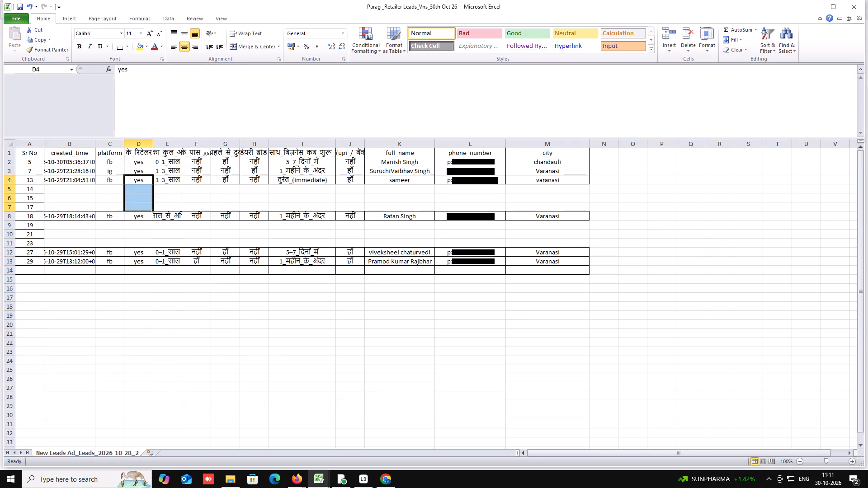
# Delete the entire rows 4 to 7, covering Sr No 13 to 17.
pyautogui.rightClick(141, 193)
pyautogui.click(160, 264)
pyautogui.click(146, 263)
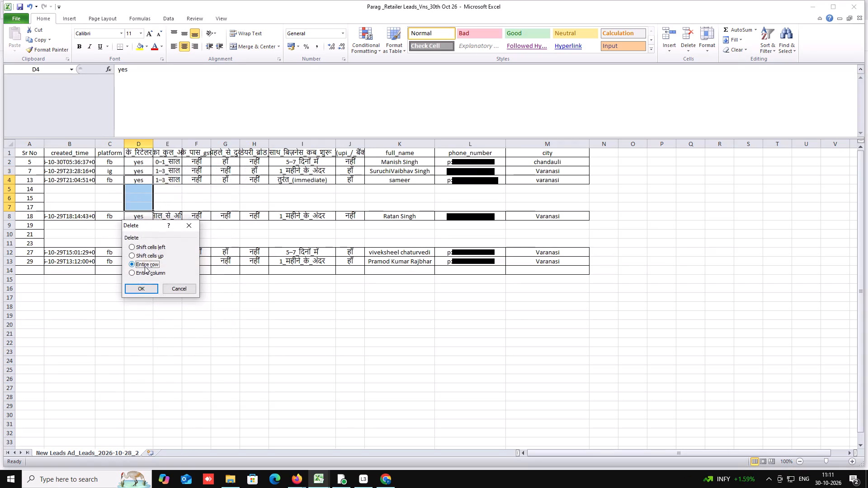
pyautogui.click(143, 285)
# Delete the entire rows 4 to 7, covering Sr No 18 to 23.
pyautogui.rightClick(139, 205)
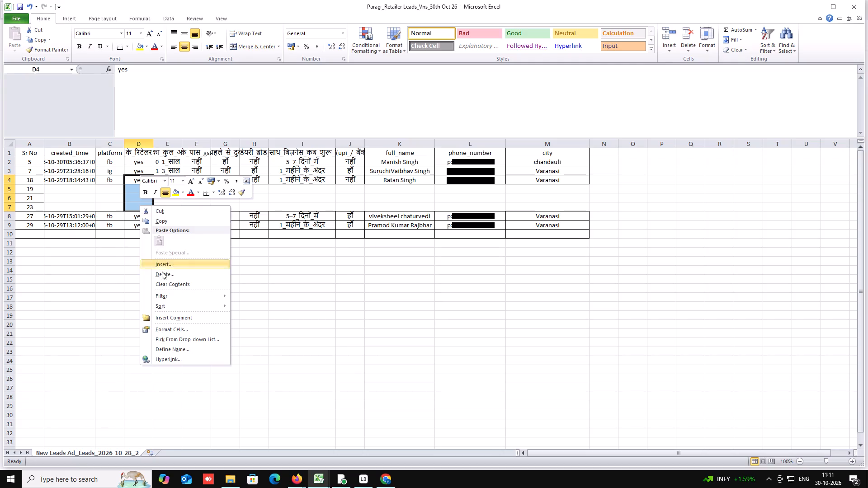
pyautogui.click(164, 276)
pyautogui.click(153, 279)
pyautogui.click(151, 300)
pyautogui.click(174, 306)
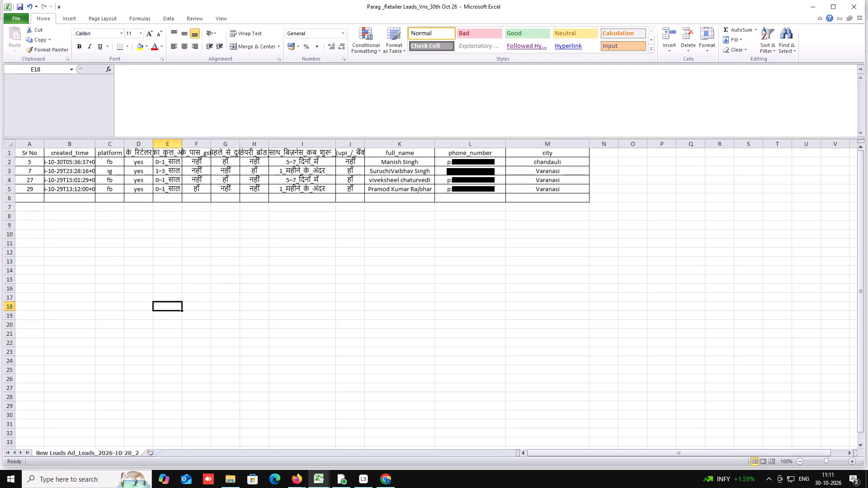
# Renumber the Sr No cells A2 to A5 in the Vns workbook as 1, 2, 3 and 4.
pyautogui.click(32, 163)
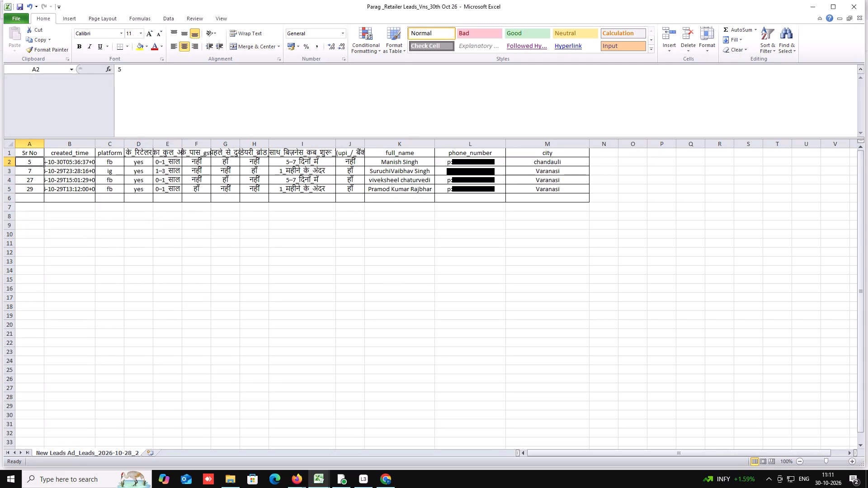
pyautogui.press('1')
pyautogui.click(32, 169)
pyautogui.press('2')
pyautogui.click(28, 180)
pyautogui.press('3')
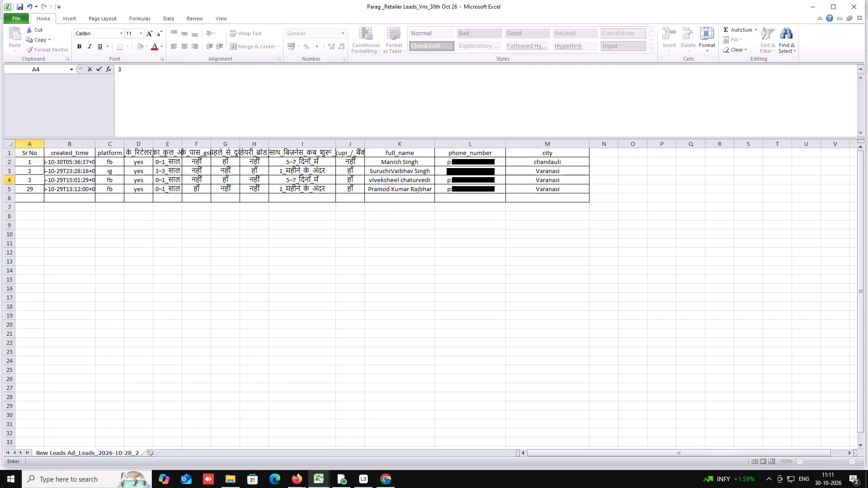
pyautogui.click(29, 190)
pyautogui.press('4')
pyautogui.click(43, 223)
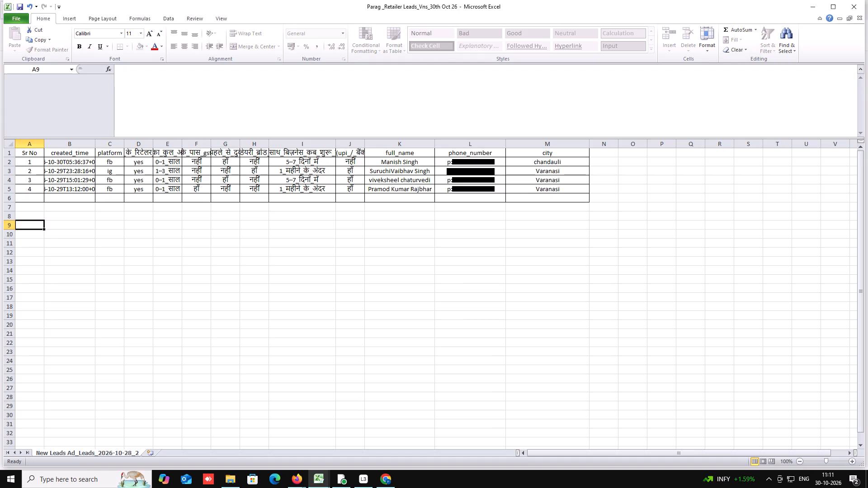
# Save the Vns workbook and close it.
pyautogui.click(19, 19)
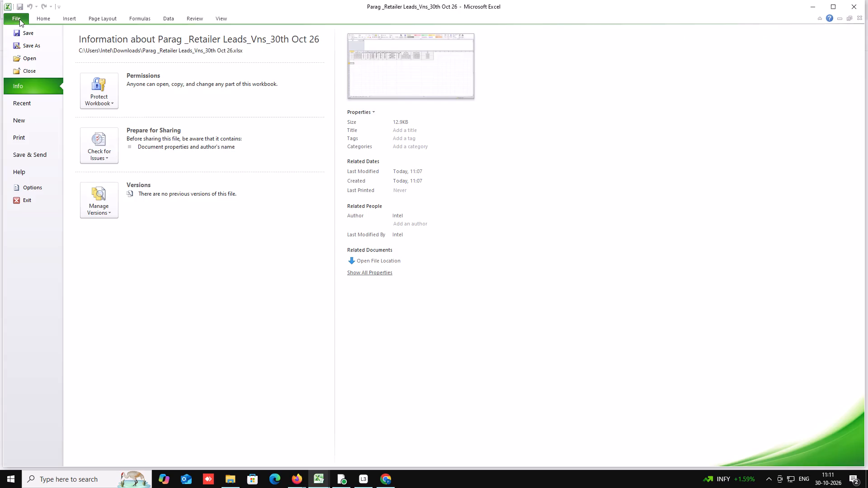
pyautogui.click(30, 36)
pyautogui.click(856, 5)
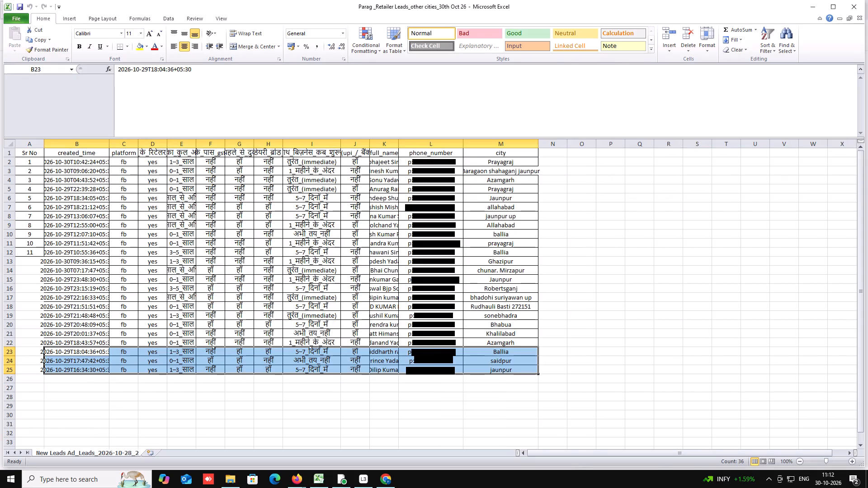
# Extend the Sr No series in the other cities workbook from A2:A4 down to A25, ending at 24.
pyautogui.moveTo(33, 161); pyautogui.dragTo(33, 178)
pyautogui.moveTo(43, 184); pyautogui.dragTo(43, 192)
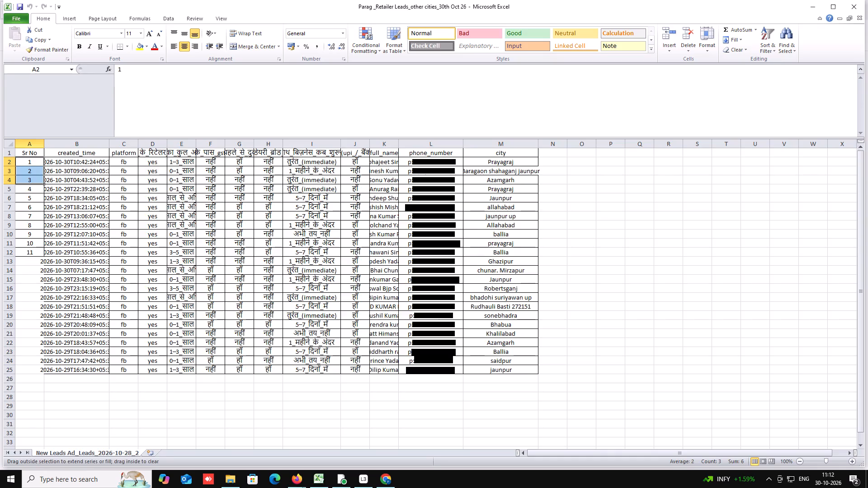
pyautogui.moveTo(43, 192); pyautogui.dragTo(44, 375)
pyautogui.click(108, 348)
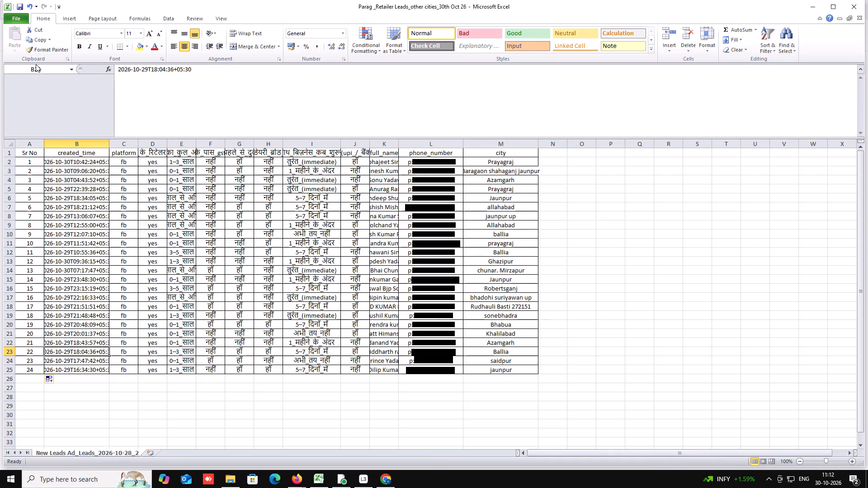
# Save the other cities workbook.
pyautogui.click(17, 18)
pyautogui.click(22, 31)
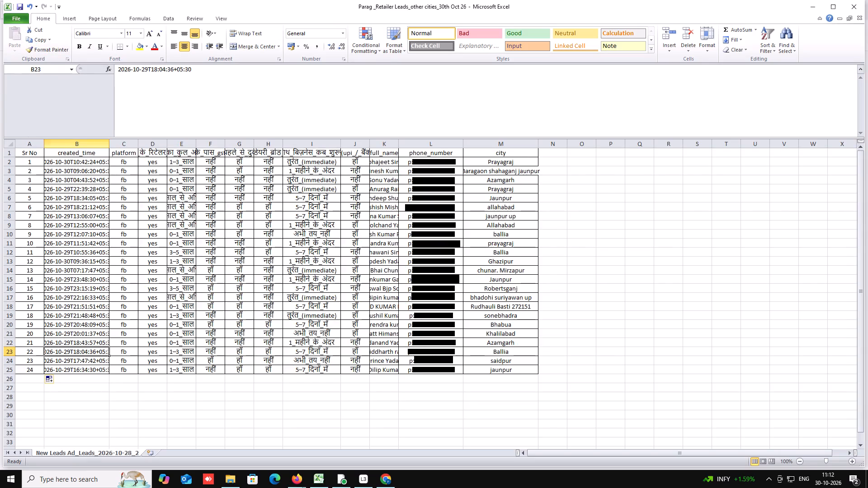
# Close the saved other cities retailer leads workbook.
pyautogui.click(852, 6)
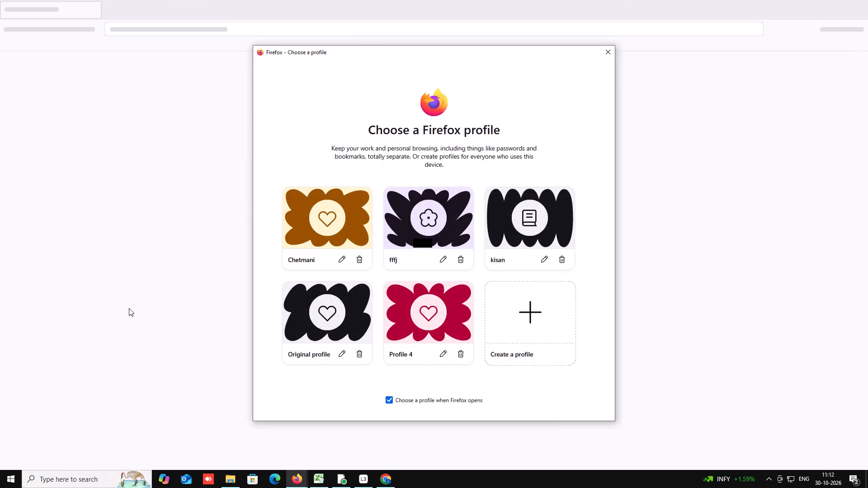
# Close the Firefox profile chooser without selecting a profile.
pyautogui.click(609, 54)
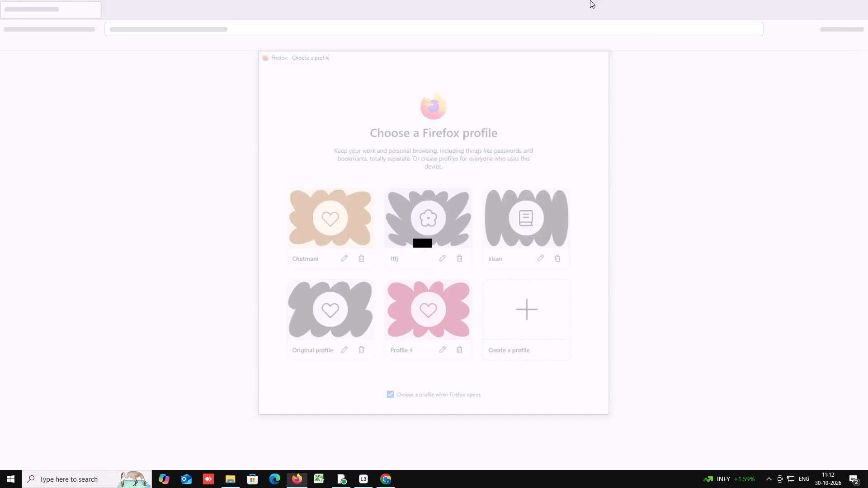
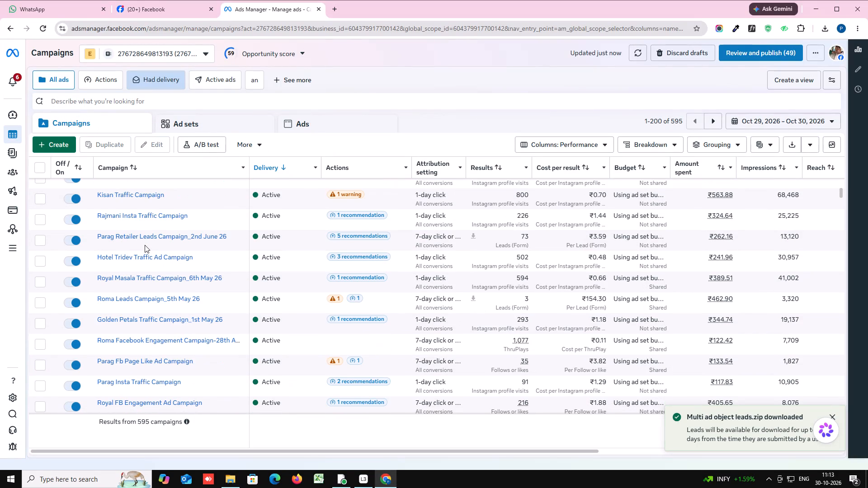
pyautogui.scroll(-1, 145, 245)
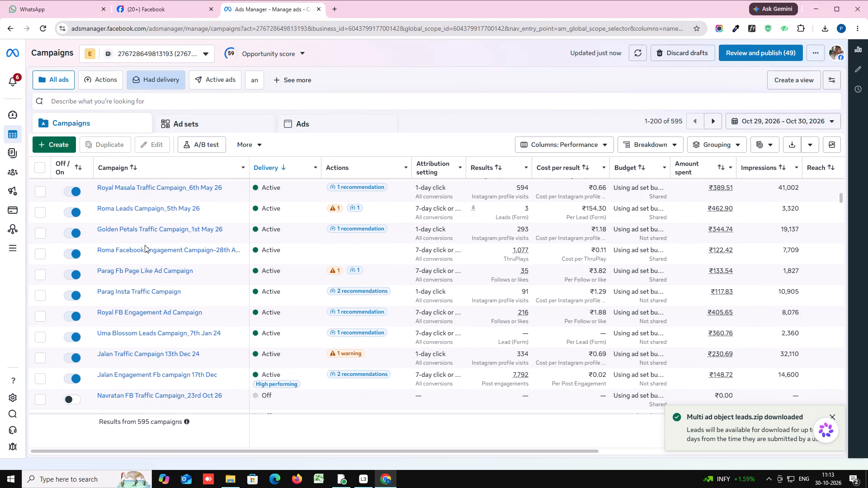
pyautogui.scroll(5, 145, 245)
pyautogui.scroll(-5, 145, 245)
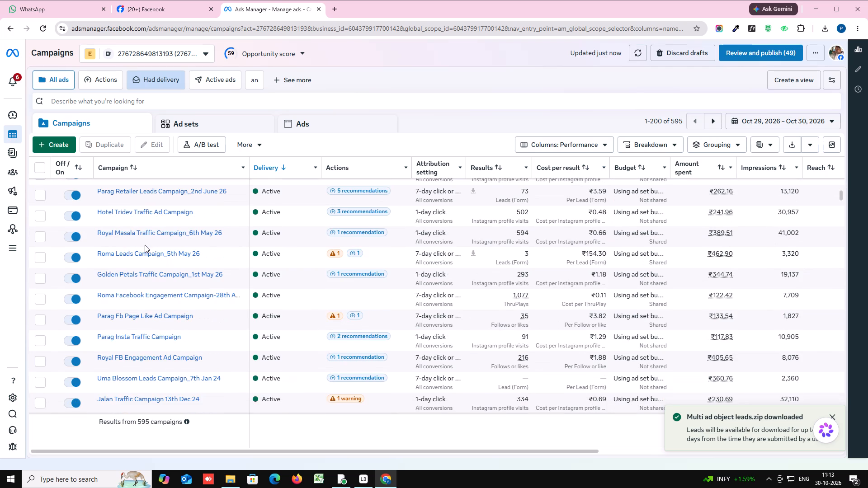